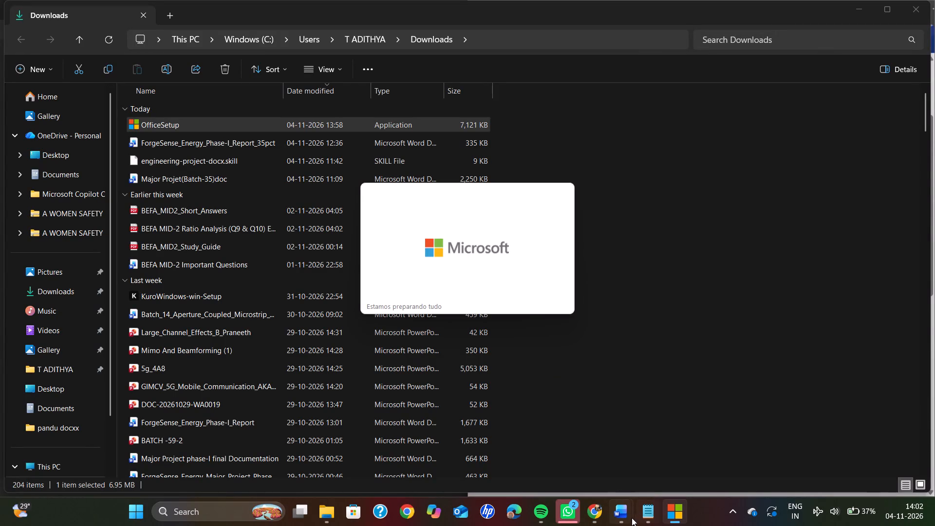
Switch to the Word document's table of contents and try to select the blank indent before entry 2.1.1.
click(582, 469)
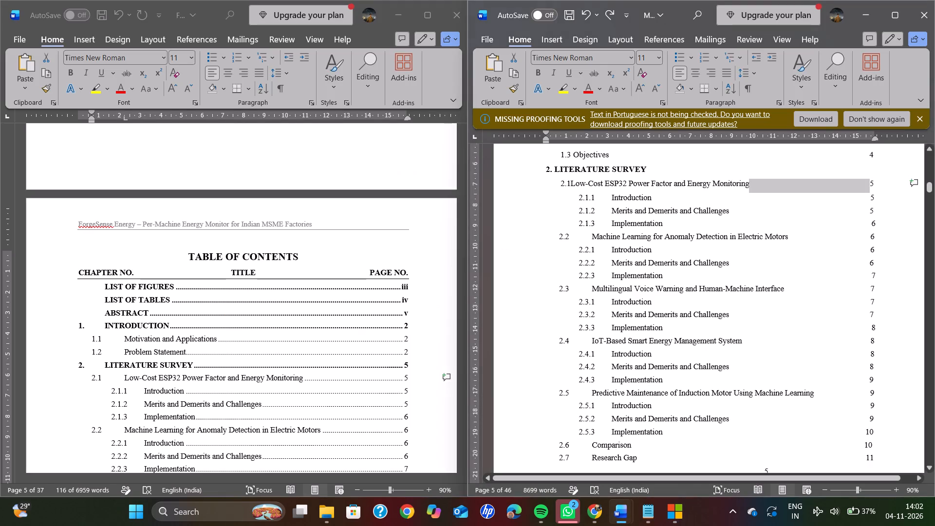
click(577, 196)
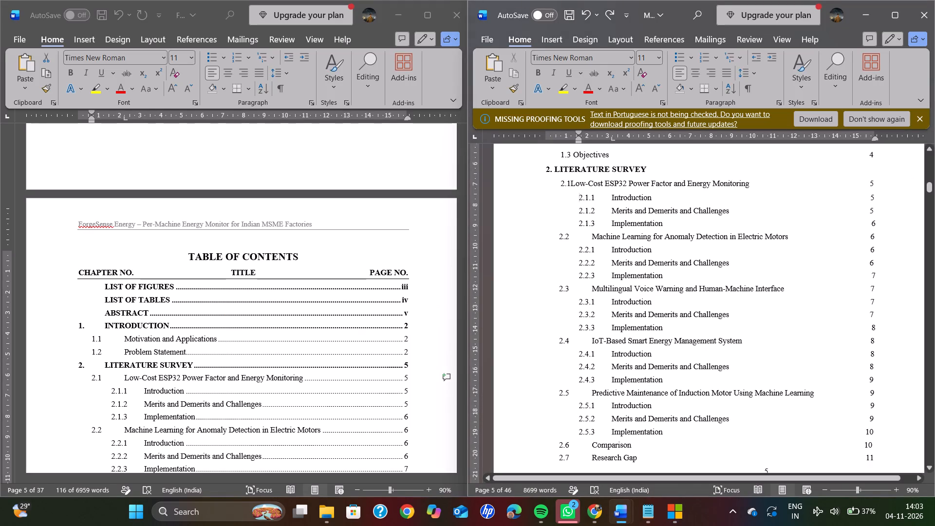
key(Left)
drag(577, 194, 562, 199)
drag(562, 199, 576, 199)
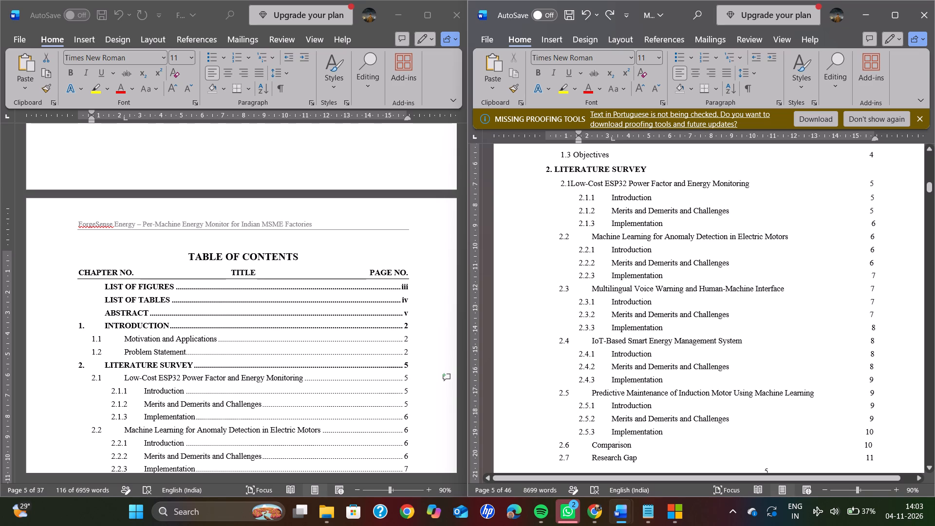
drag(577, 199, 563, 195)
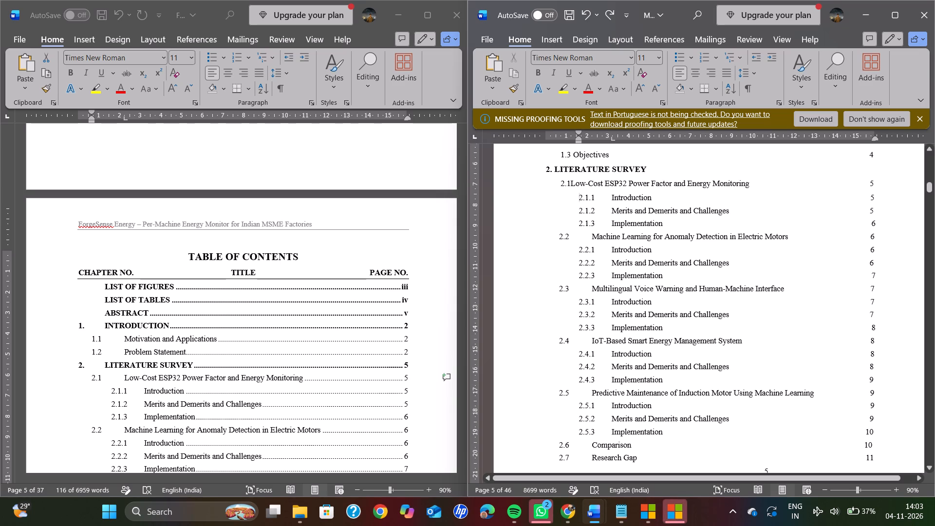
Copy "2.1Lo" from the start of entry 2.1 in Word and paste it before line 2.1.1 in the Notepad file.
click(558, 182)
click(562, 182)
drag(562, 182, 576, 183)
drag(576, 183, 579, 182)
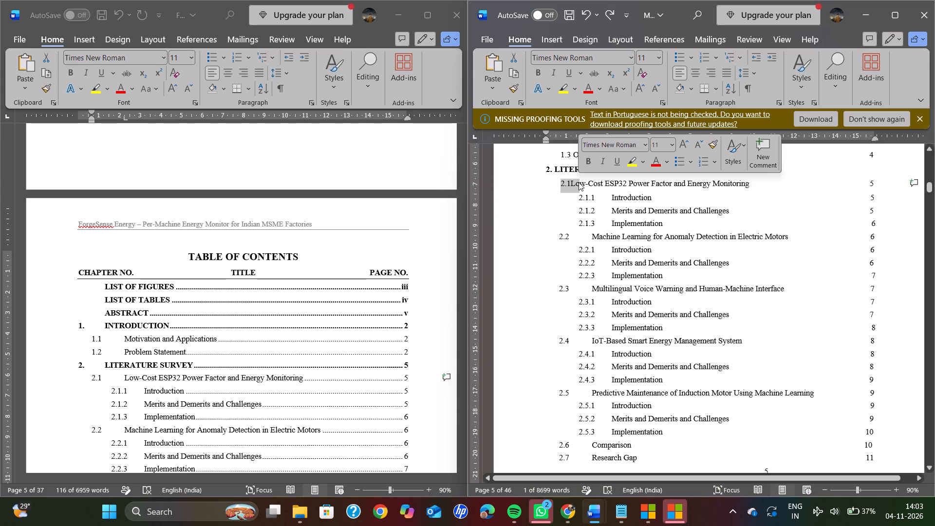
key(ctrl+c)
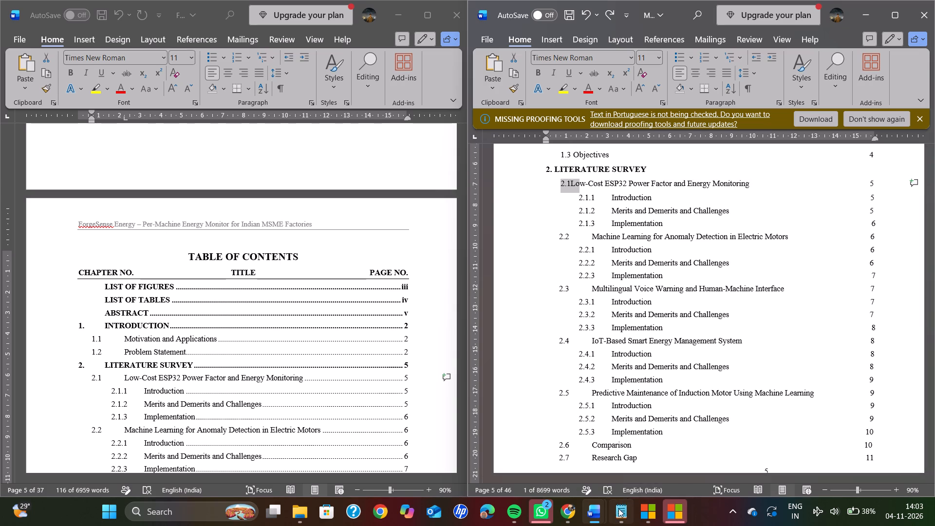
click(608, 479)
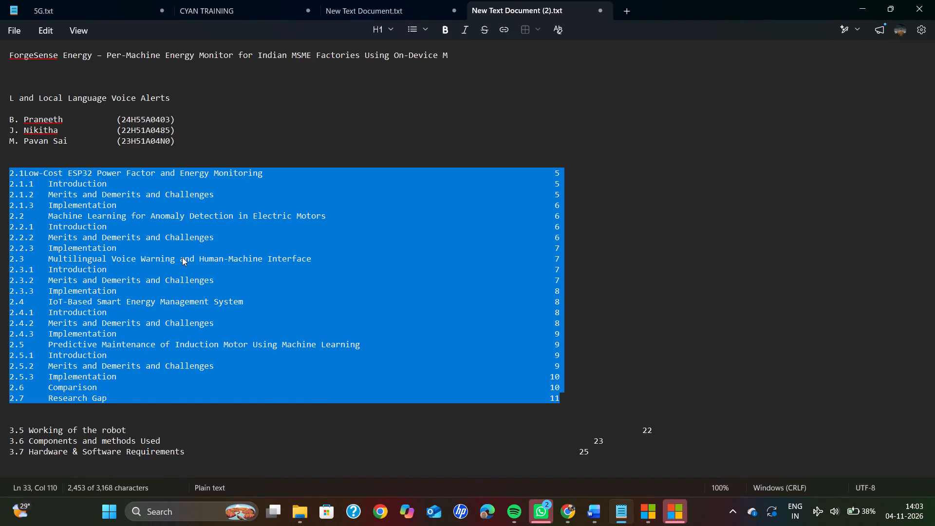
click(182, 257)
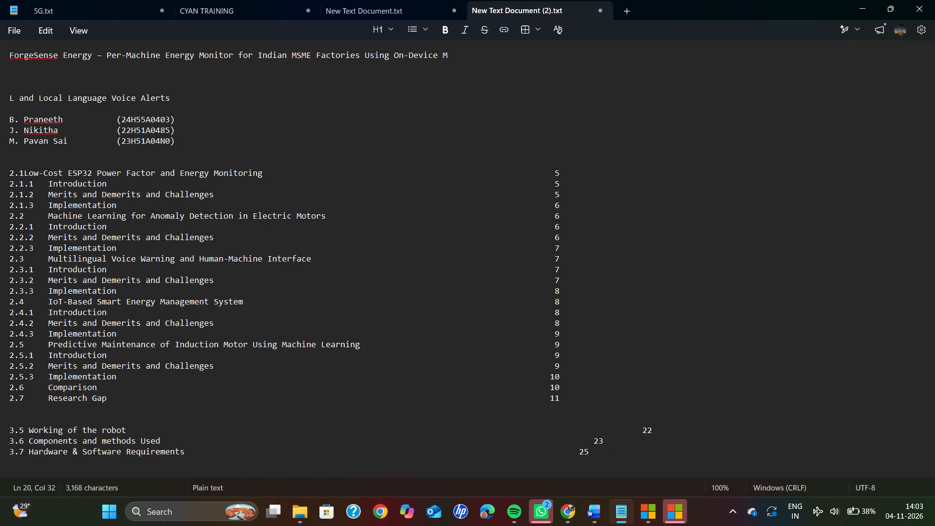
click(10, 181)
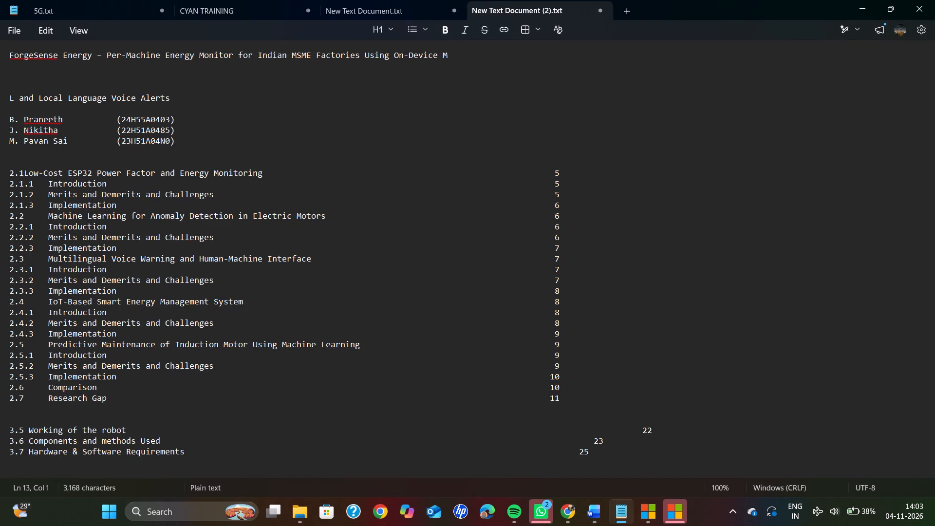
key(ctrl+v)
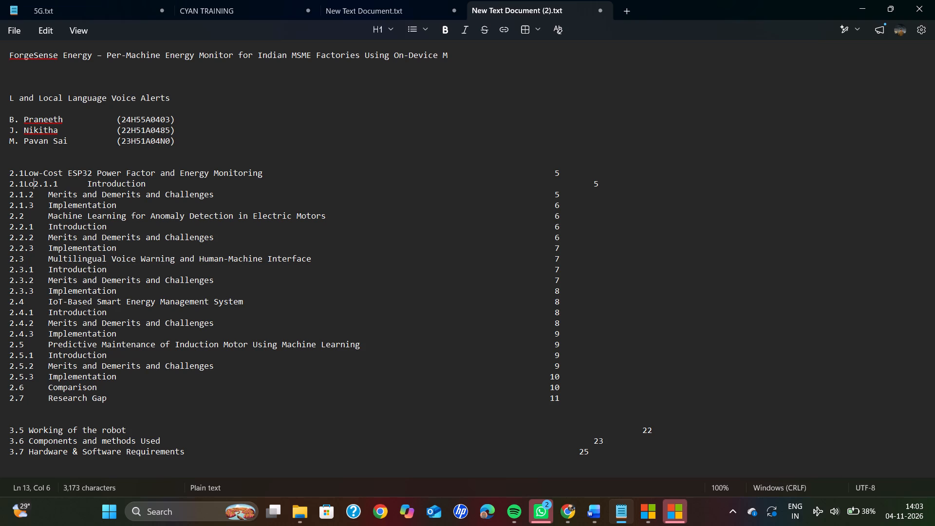
Indent the 2.1.2 Merits and Demerits and Challenges line by five spaces.
click(10, 195)
key(space)
key(space)
key(space)
key(space)
key(space)
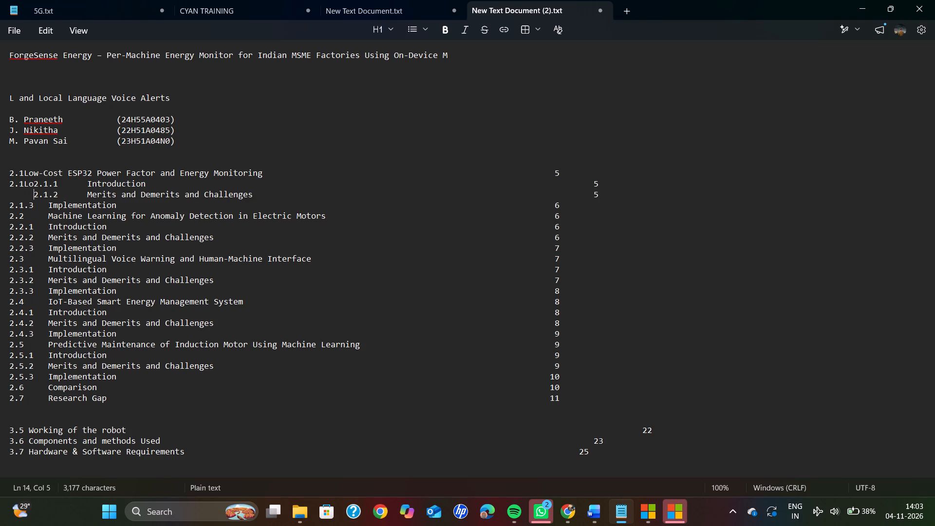
Replace the pasted "2.1Lo" before the 2.1.1 Introduction line with five spaces.
drag(34, 182, 7, 183)
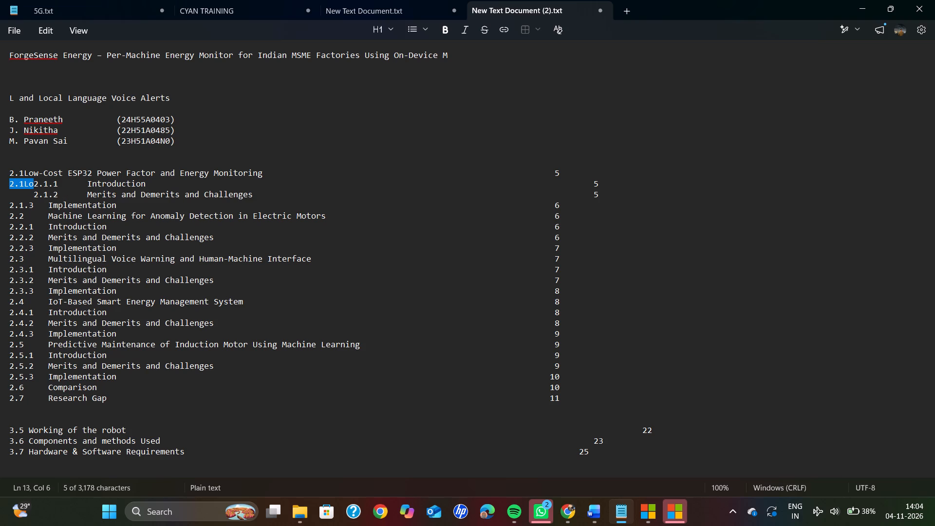
key(BackSpace)
key(space)
key(space)
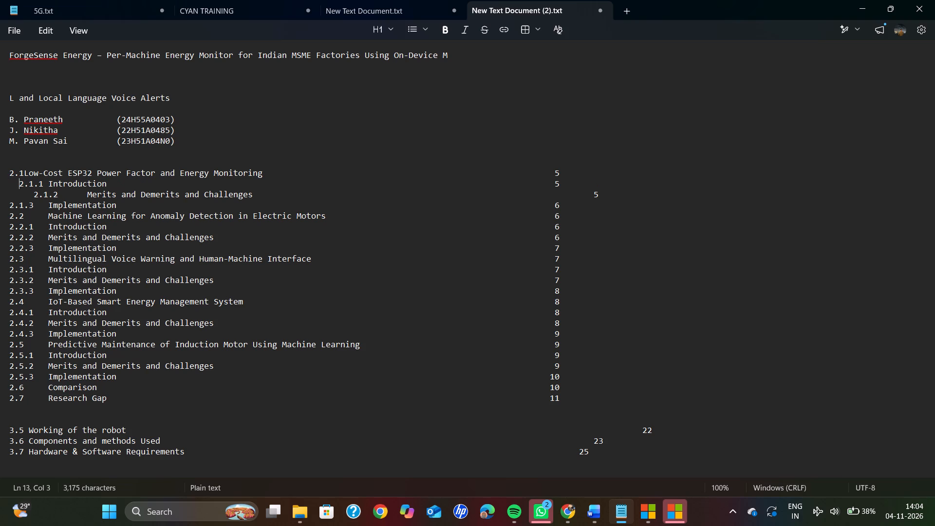
key(space)
key(space)
key(space)
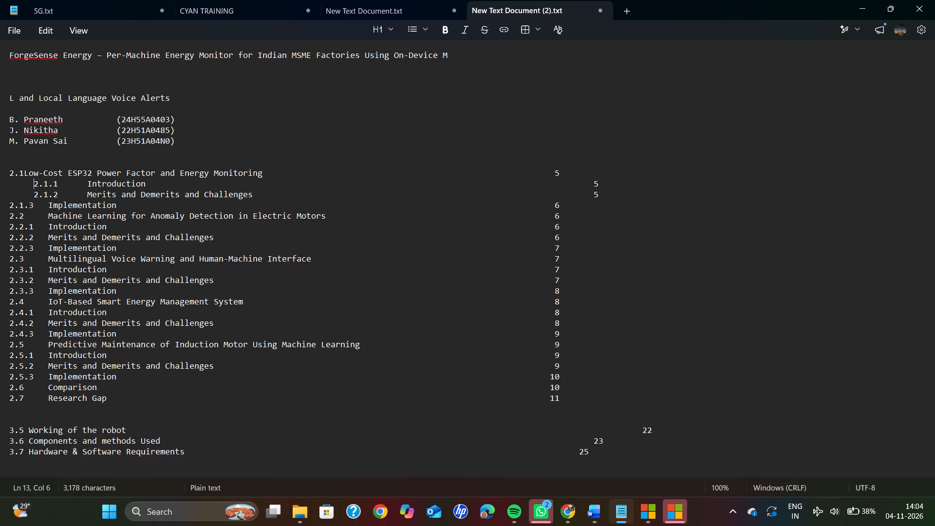
Copy the five-space indent from line 2.1.2 and paste it before the 2.1.3 Implementation line.
drag(33, 195, 0, 192)
key(ctrl+c)
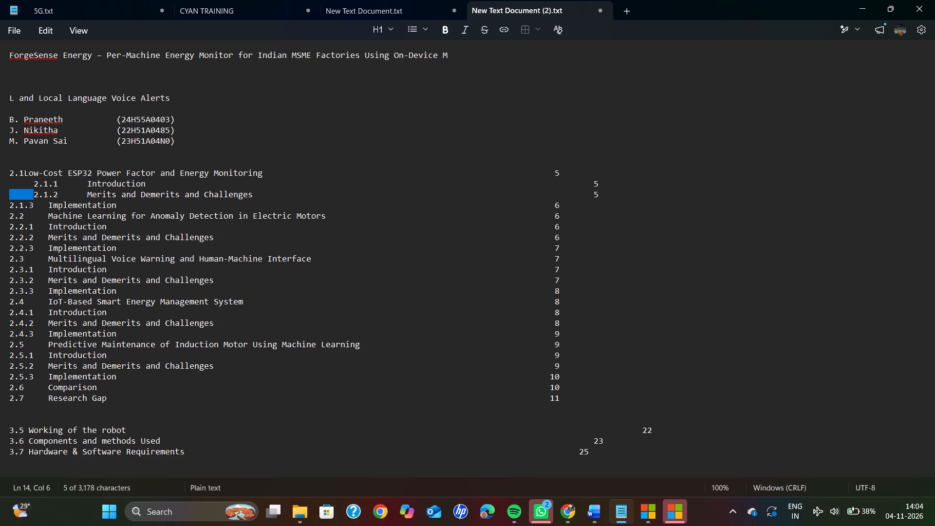
click(10, 204)
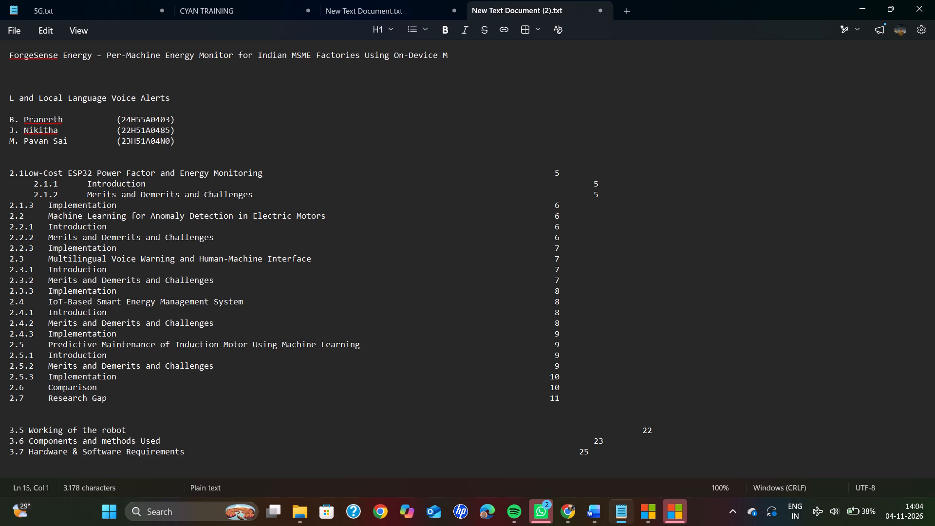
key(ctrl+v)
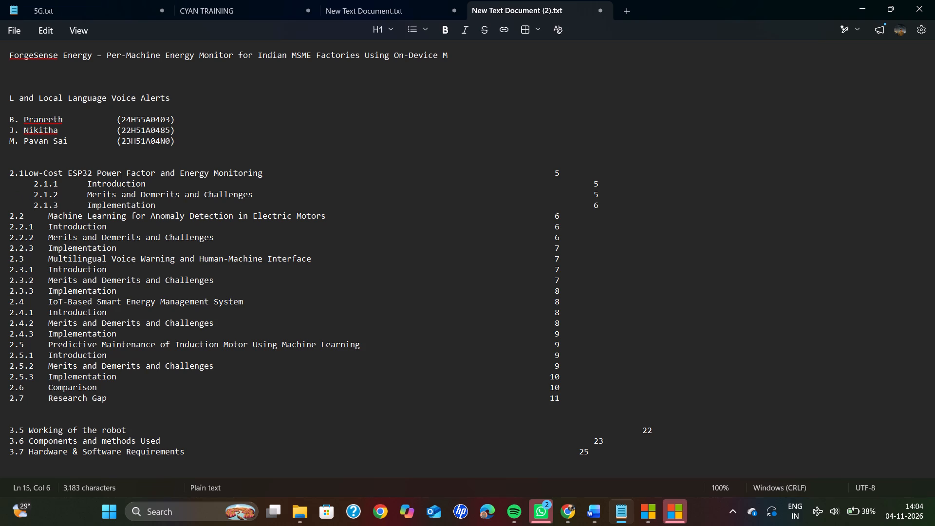
Paste the copied five-space indent before the 2.2.1 Introduction line.
key(Left)
key(Left)
key(Left)
key(Left)
key(Left)
key(Down)
key(Down)
key(ctrl+v)
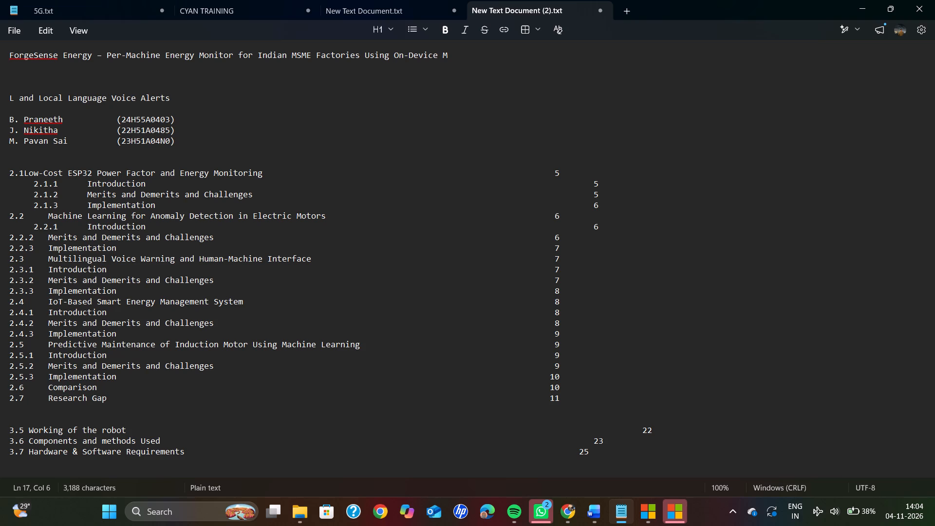
Paste the copied five-space indent before the 2.2.2 Merits and Demerits and Challenges line.
key(Down)
key(Left)
key(Left)
key(Left)
key(Left)
key(Left)
key(ctrl+v)
Paste the copied five-space indent before the 2.2.3 Implementation line.
key(Down)
key(Left)
key(Left)
key(Left)
key(Left)
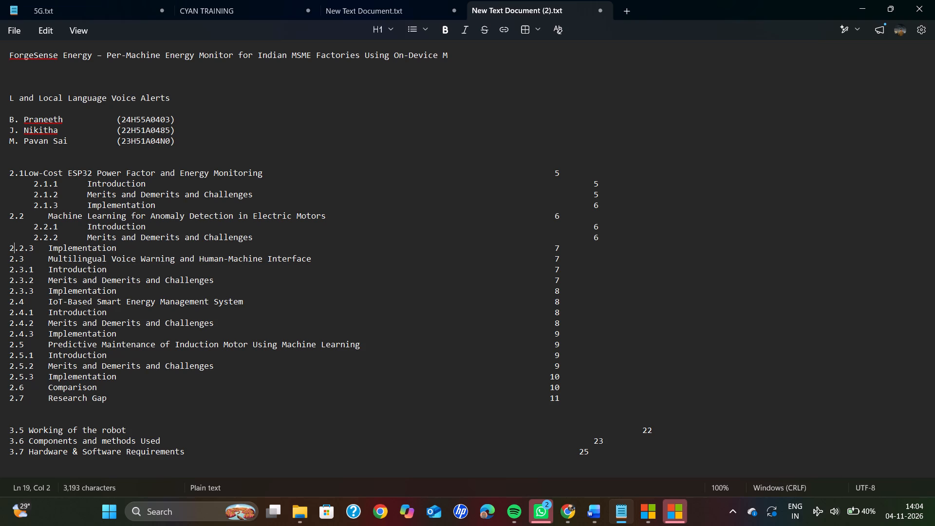
key(Left)
key(v)
key(BackSpace)
key(ctrl+v)
Paste the copied five-space indent before the 2.3.1 Introduction line, leaving heading 2.3 unindented.
key(Down)
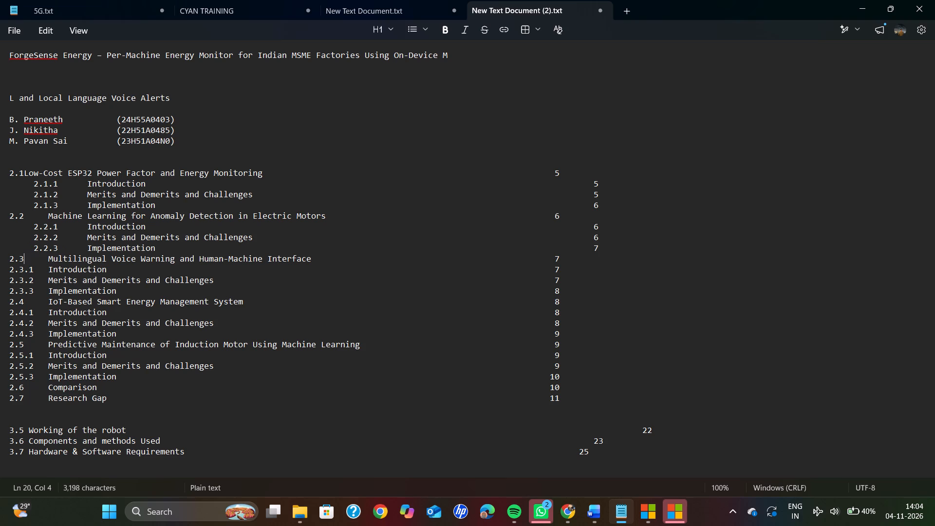
key(Left)
key(Left)
key(Left)
key(Down)
key(ctrl+v)
Paste the copied five-space indent before the 2.3.2 Merits and Demerits and Challenges line.
key(Down)
key(Down)
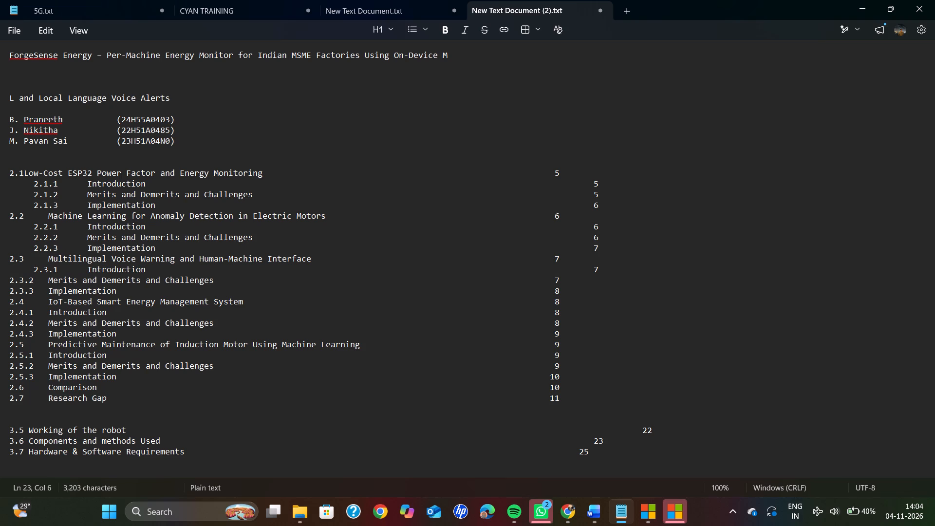
key(Up)
key(Left)
key(Left)
key(Left)
key(Left)
key(Left)
key(ctrl+v)
Paste the copied five-space indent before the 2.3.3 Implementation line.
key(Down)
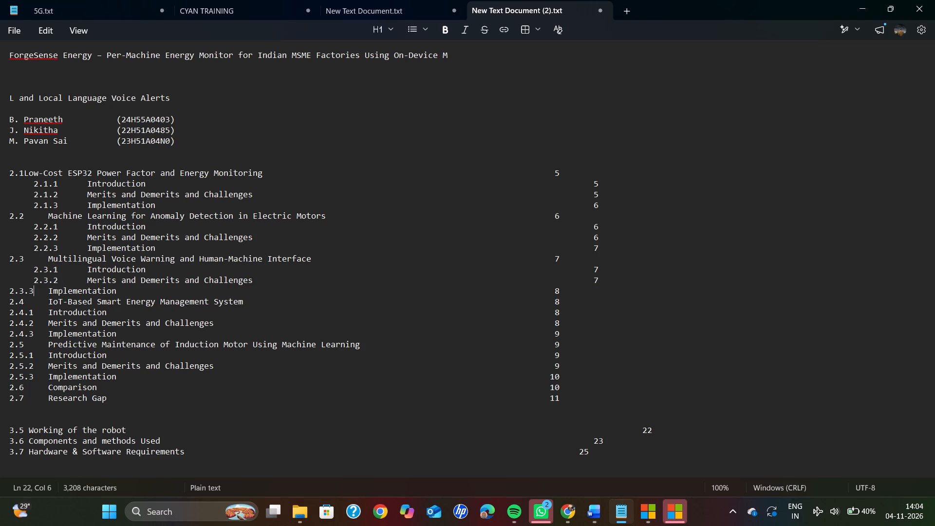
key(Left)
key(Left)
key(Left)
key(Left)
key(Left)
key(ctrl+v)
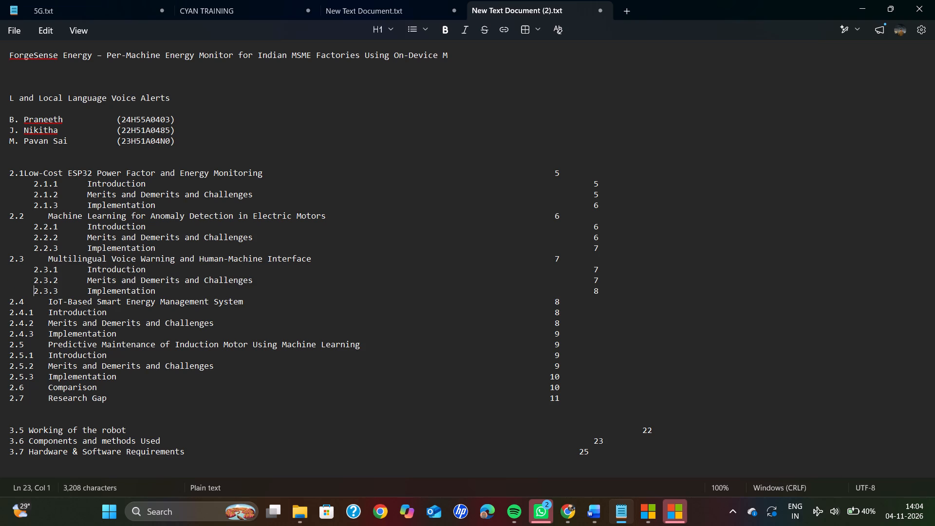
Paste the copied five-space indent before the 2.4.1 Introduction line, leaving heading 2.4 unindented.
key(Down)
key(Down)
key(Left)
key(Left)
key(Left)
key(Left)
key(Left)
key(ctrl+v)
Paste the copied five-space indent before the 2.4.3 Implementation line.
key(Down)
key(Down)
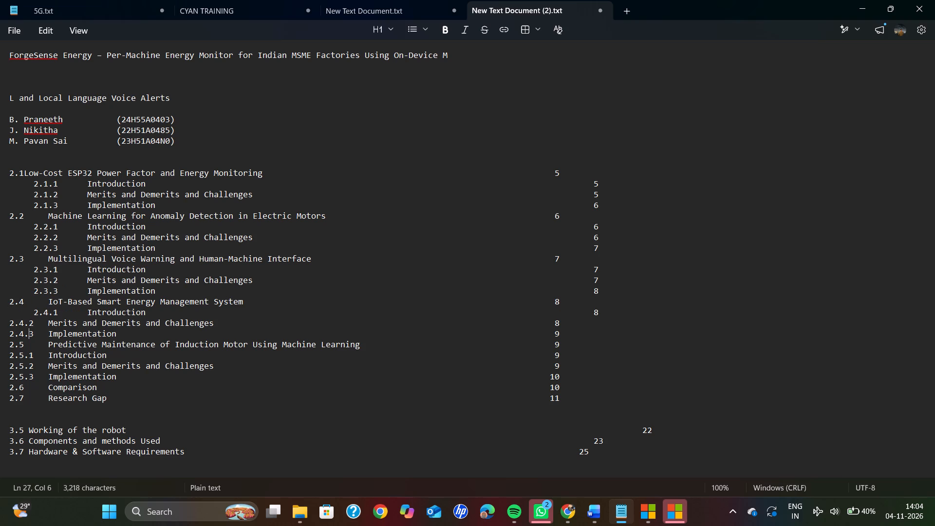
key(Left)
key(Left)
key(Left)
key(Left)
key(Left)
key(ctrl+v)
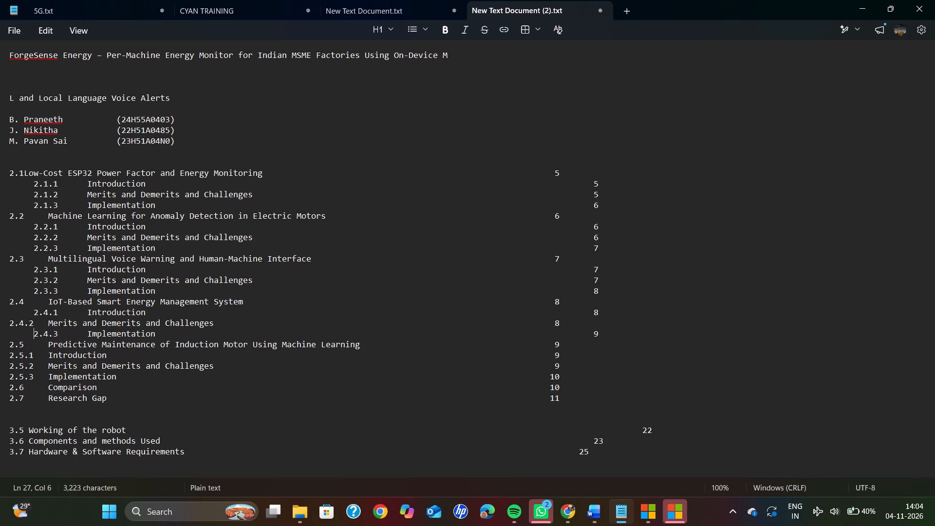
Paste the copied five-space indent before the 2.4.2 Merits and Demerits and Challenges line.
key(Right)
key(Left)
key(Left)
key(Left)
key(Left)
key(Left)
key(Left)
key(Up)
key(ctrl+v)
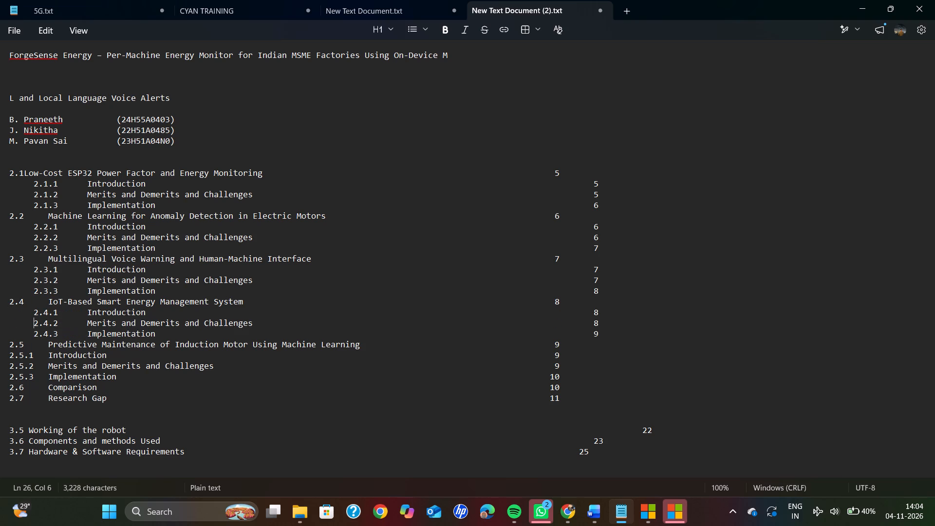
Paste the copied five-space indent before the 2.5.3 Implementation line, leaving heading 2.5 unindented.
key(Down)
key(Down)
key(Down)
key(Down)
key(Down)
key(Left)
key(Left)
key(Left)
key(Left)
key(Left)
key(ctrl+v)
Paste the copied five-space indent before the 2.5.2 Merits and Demerits and Challenges line.
key(Up)
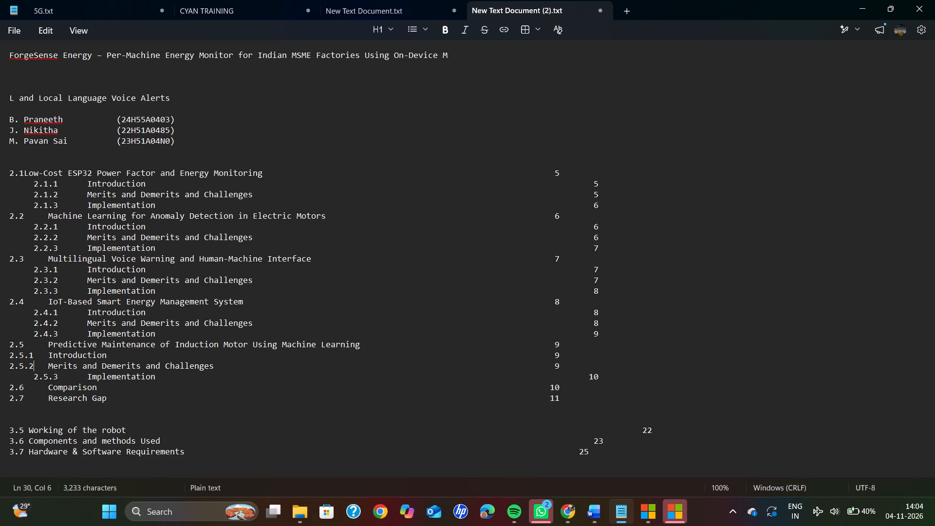
key(Left)
key(Left)
key(Left)
key(Left)
key(Left)
key(ctrl+v)
Paste the copied five-space indent before the 2.5.1 Introduction line.
key(Up)
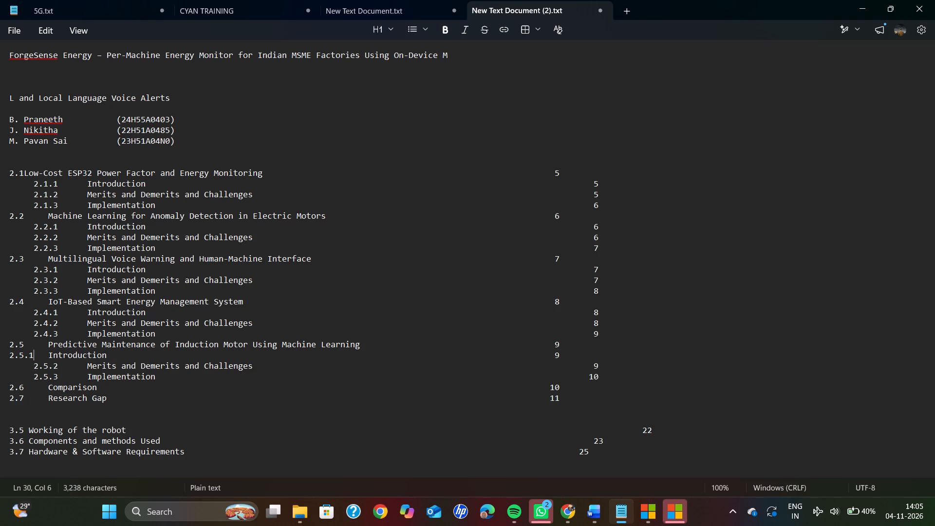
key(Left)
key(Left)
key(Left)
key(Left)
key(Left)
key(ctrl+v)
key(Down)
key(Down)
key(Down)
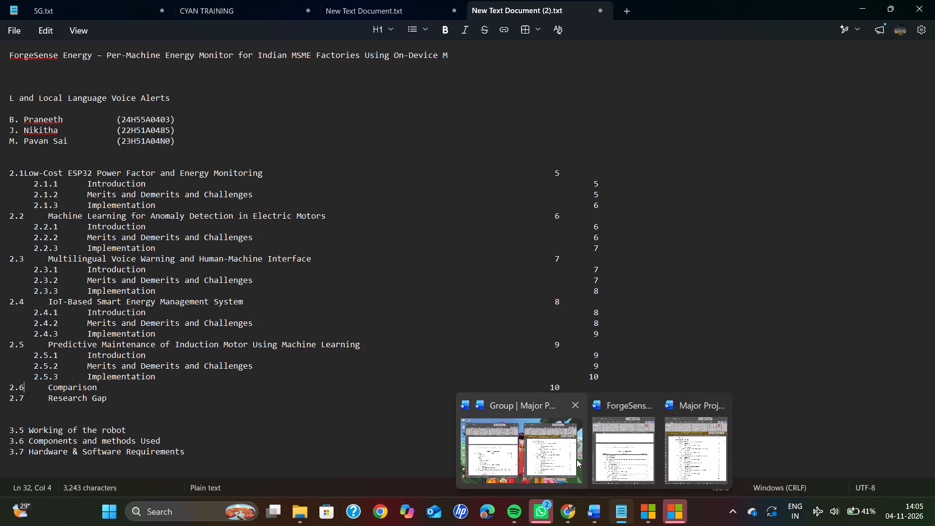
After checking the contents table in Word, delete eight spaces before the 2.5.1 page number in Notepad to align it with heading 2.5's.
click(577, 459)
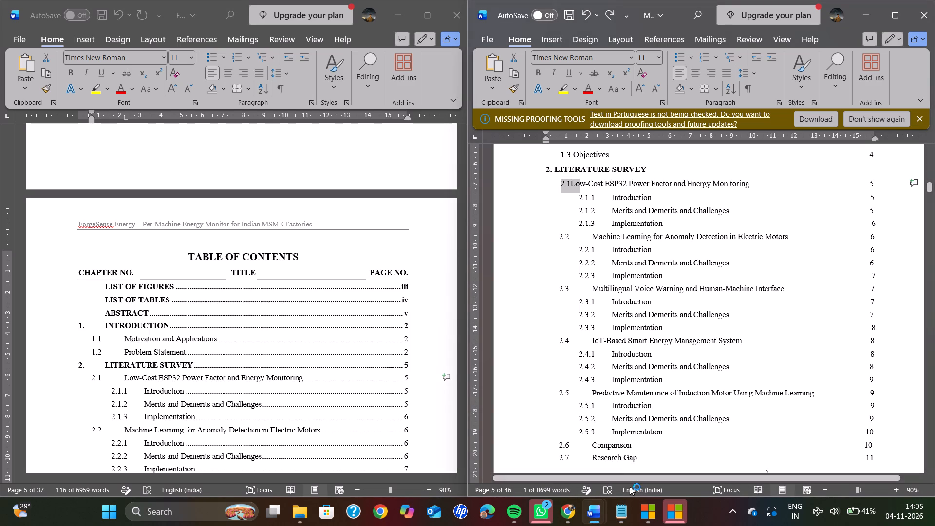
click(615, 509)
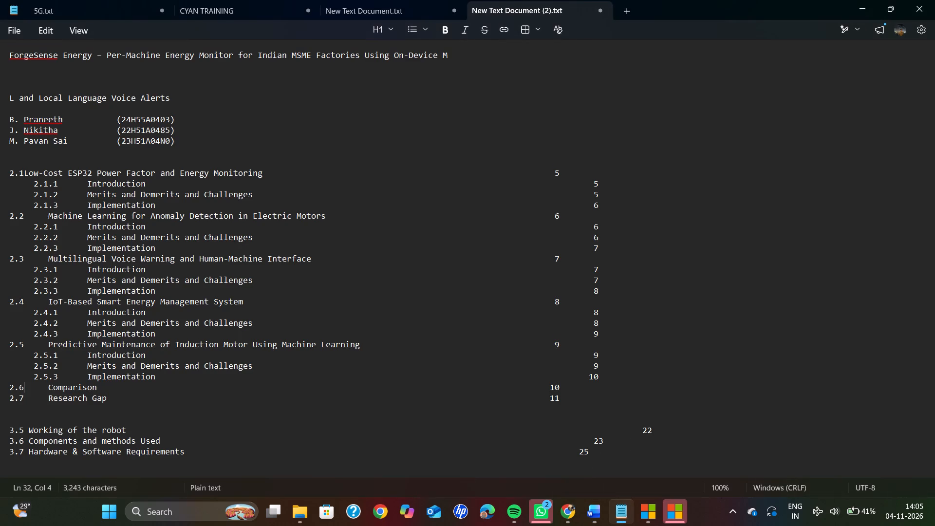
click(591, 356)
drag(591, 356, 558, 356)
key(BackSpace)
key(BackSpace)
key(BackSpace)
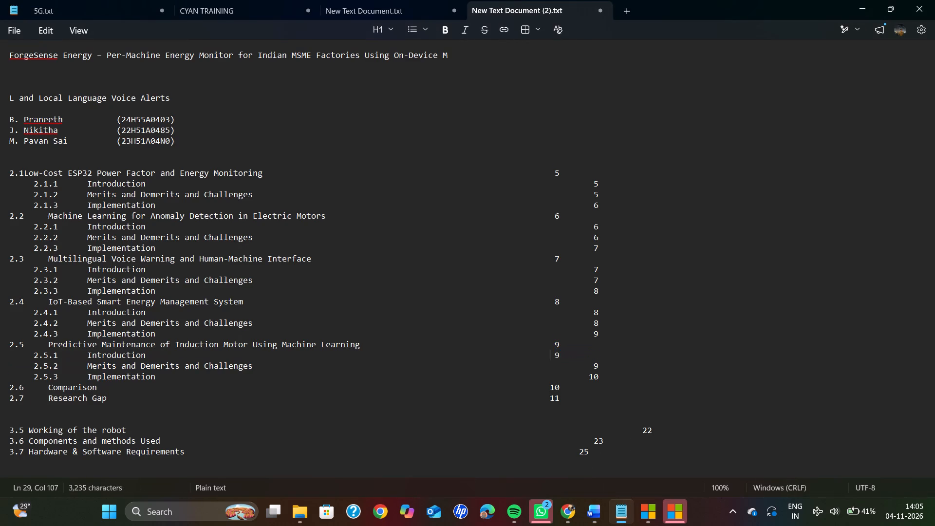
Delete eight spaces before the 2.5.2 page number so it aligns with heading 2.5's page number.
key(Down)
key(BackSpace)
key(BackSpace)
key(BackSpace)
key(BackSpace)
key(BackSpace)
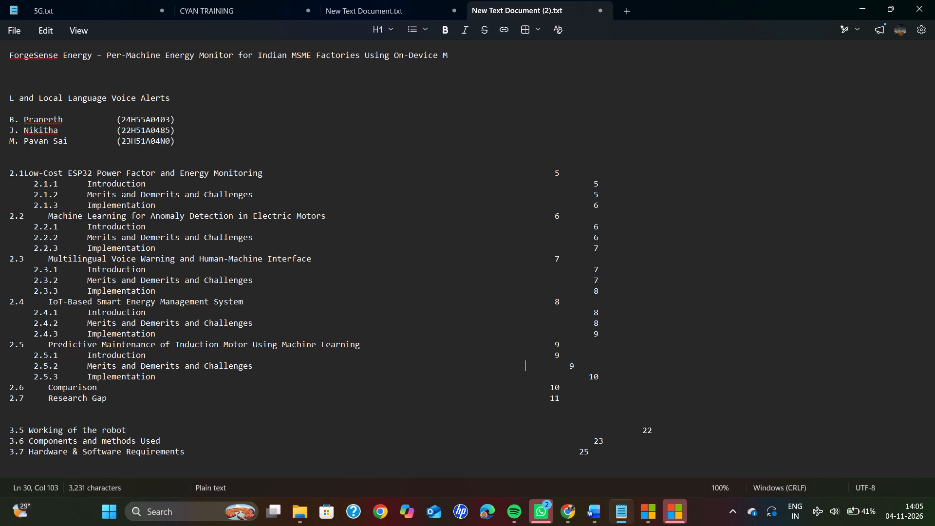
key(BackSpace)
key(BackSpace)
key(BackSpace)
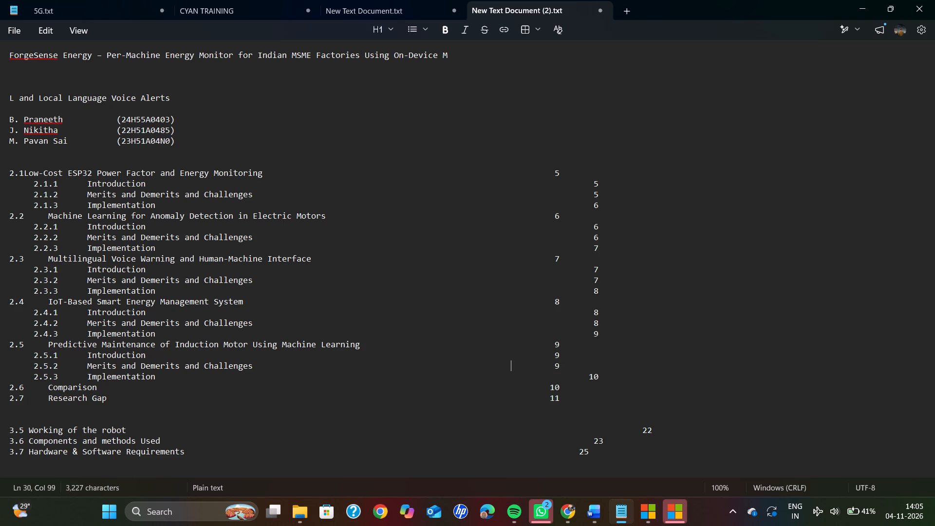
Delete eight spaces before each page number on lines 2.1.1, 2.1.2 and 2.1.3 to align them with heading 2.1's page number.
drag(591, 183, 555, 186)
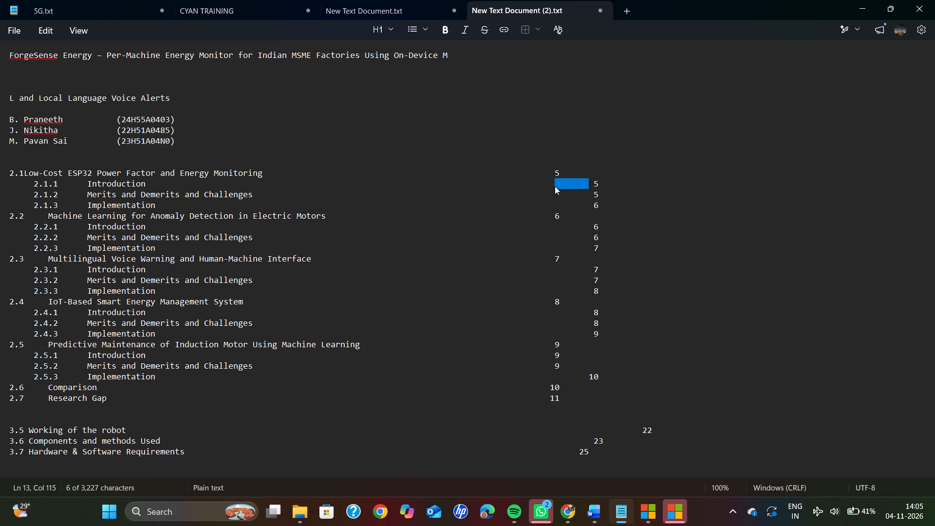
key(BackSpace)
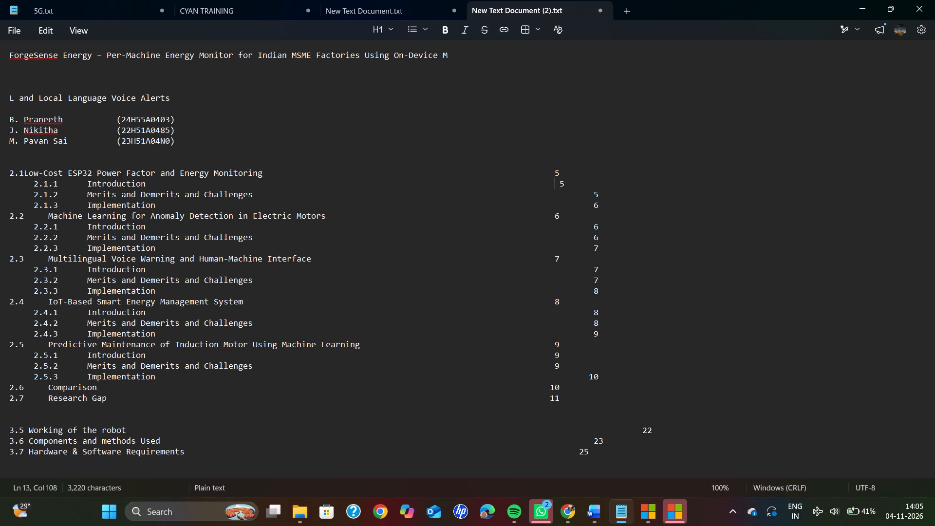
drag(589, 193, 555, 200)
key(BackSpace)
drag(586, 207, 549, 203)
key(BackSpace)
key(BackSpace)
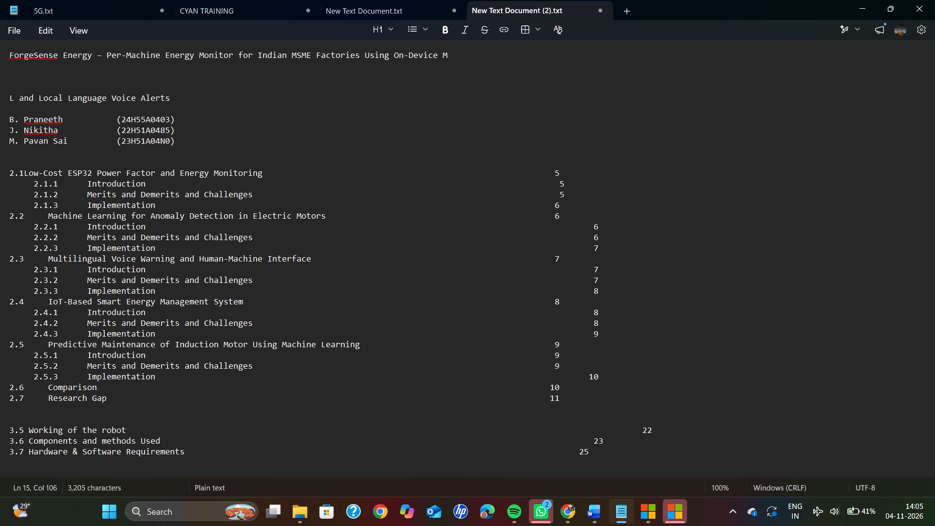
key(Up)
key(BackSpace)
key(Up)
key(BackSpace)
Delete eight spaces before the 2.2.2 page number so it aligns with heading 2.2's page number.
key(Down)
key(Down)
key(Down)
key(Down)
key(Down)
key(BackSpace)
key(BackSpace)
key(BackSpace)
key(BackSpace)
key(BackSpace)
key(BackSpace)
key(BackSpace)
key(BackSpace)
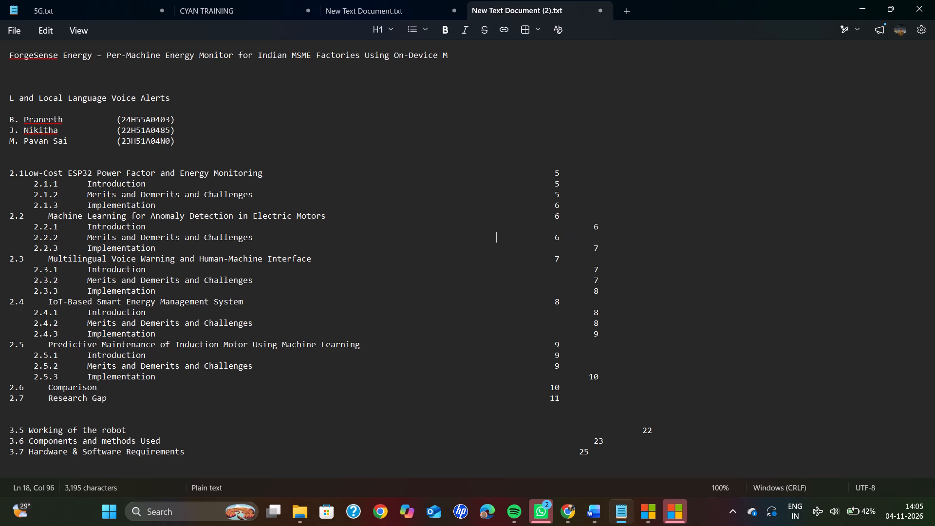
Delete eight spaces before the 2.2.1 page number so it aligns with heading 2.2's page number.
key(Up)
key(BackSpace)
key(BackSpace)
key(BackSpace)
key(BackSpace)
key(BackSpace)
key(BackSpace)
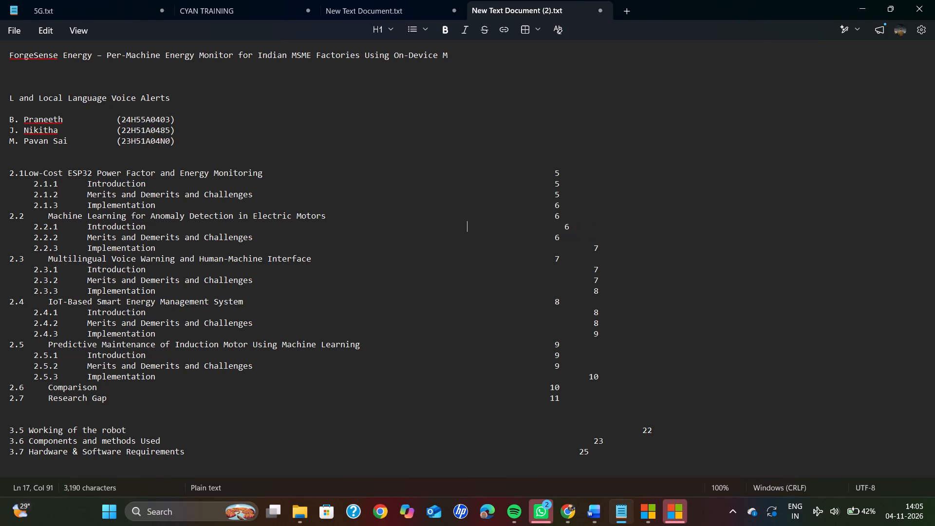
key(BackSpace)
key(BackSpace)
Delete eight spaces before the 2.2.3 Implementation line's page number so it aligns with the page-number column.
key(Down)
key(Down)
key(Down)
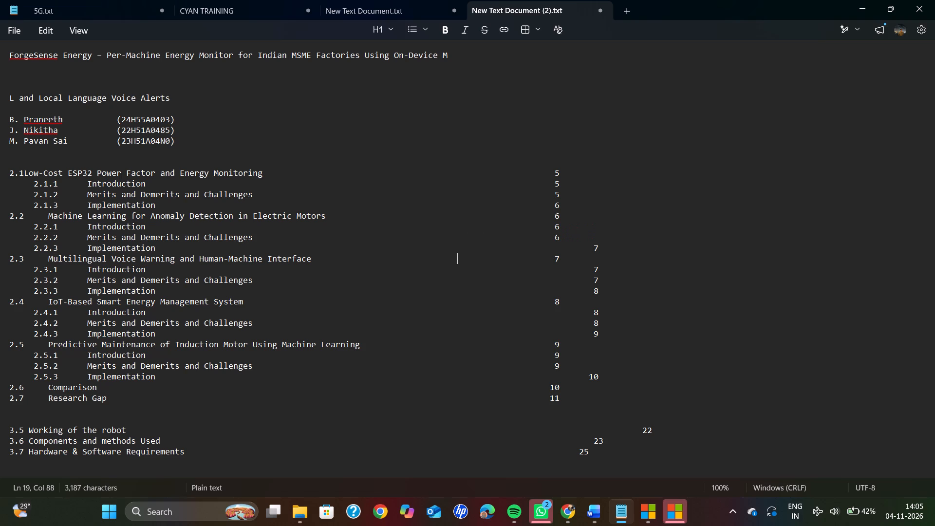
key(Up)
key(BackSpace)
key(BackSpace)
key(BackSpace)
key(BackSpace)
key(BackSpace)
key(BackSpace)
key(BackSpace)
key(BackSpace)
Delete eight spaces before the 2.3.1 Introduction line's page number so it aligns with heading 2.3's page number.
key(Down)
key(Down)
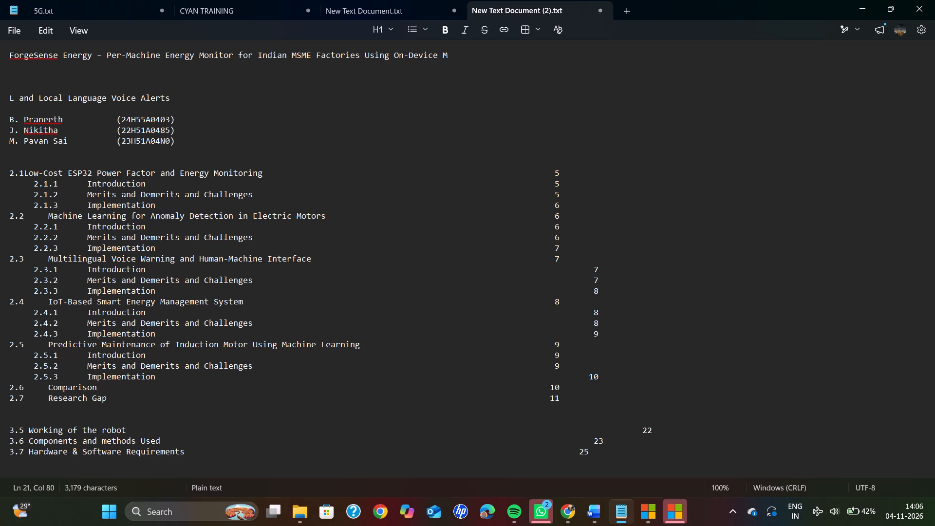
key(BackSpace)
key(BackSpace)
key(BackSpace)
key(BackSpace)
key(BackSpace)
key(BackSpace)
key(BackSpace)
key(BackSpace)
Delete eight spaces before the 2.3.3 Implementation line's page number so it aligns with the page-number column.
key(Right)
key(Right)
key(Right)
key(Right)
key(Right)
key(Right)
key(Right)
key(Right)
key(Right)
key(Right)
key(Right)
key(Right)
key(Right)
key(Right)
key(Right)
key(Right)
key(Right)
key(Right)
key(Right)
key(Right)
key(Down)
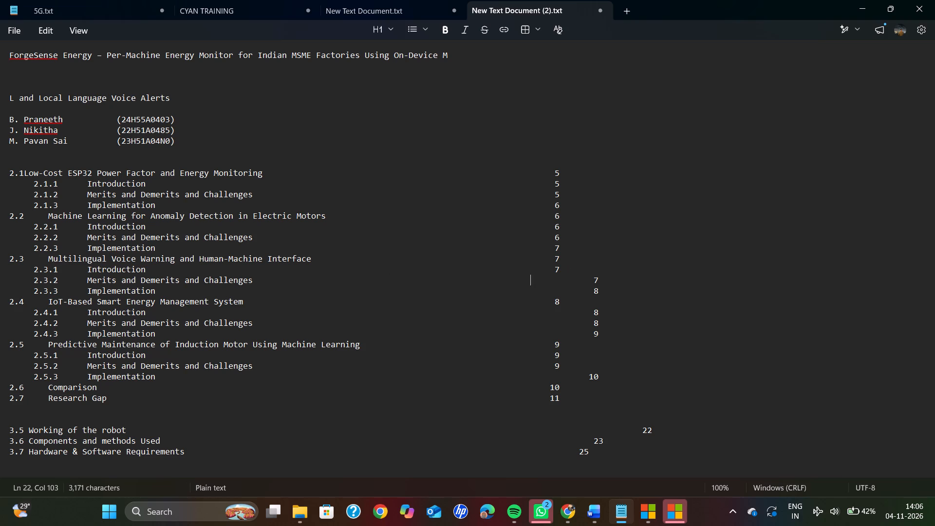
key(Down)
key(BackSpace)
key(BackSpace)
key(BackSpace)
key(BackSpace)
key(BackSpace)
key(BackSpace)
key(BackSpace)
key(BackSpace)
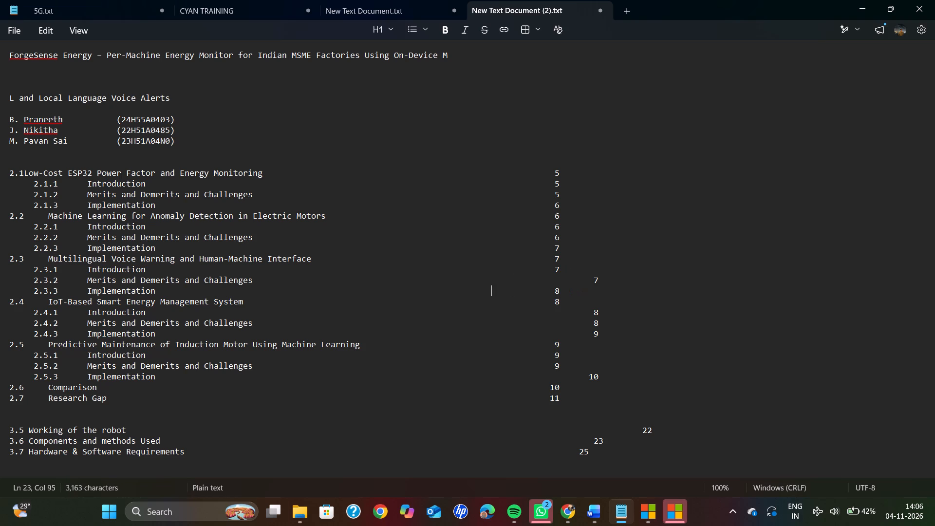
Delete eight spaces before the 2.3.2 Merits and Demerits and Challenges line's page number so it aligns with heading 2.3's.
key(Up)
key(Right)
key(Right)
key(Right)
key(Right)
key(BackSpace)
key(BackSpace)
key(BackSpace)
key(BackSpace)
key(BackSpace)
key(BackSpace)
key(BackSpace)
key(BackSpace)
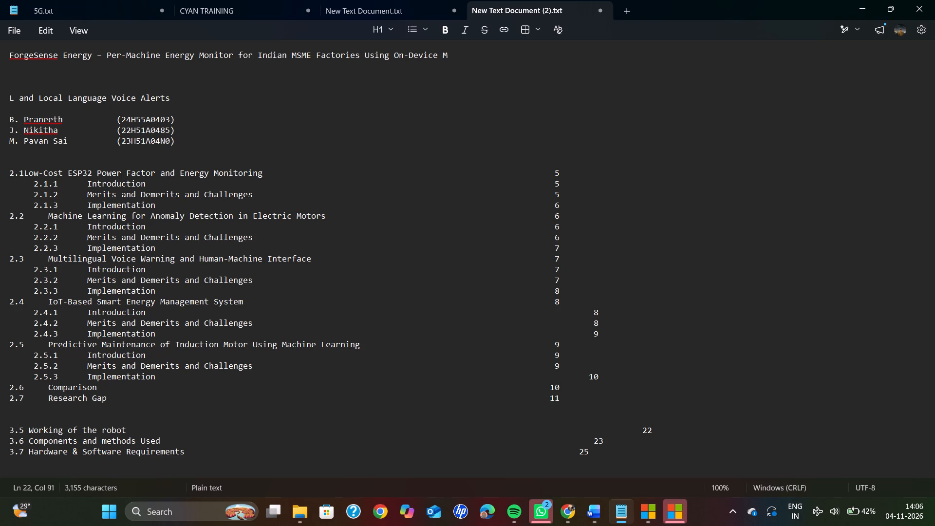
Delete eight spaces before the 2.4.2 Merits and Demerits and Challenges line's page number so it aligns with heading 2.4's.
key(Down)
key(Down)
key(Down)
key(Down)
key(Right)
key(Right)
key(Right)
key(Right)
key(Right)
key(Right)
key(Right)
key(Right)
key(Right)
key(Right)
key(Right)
key(Right)
key(Right)
key(Right)
key(Right)
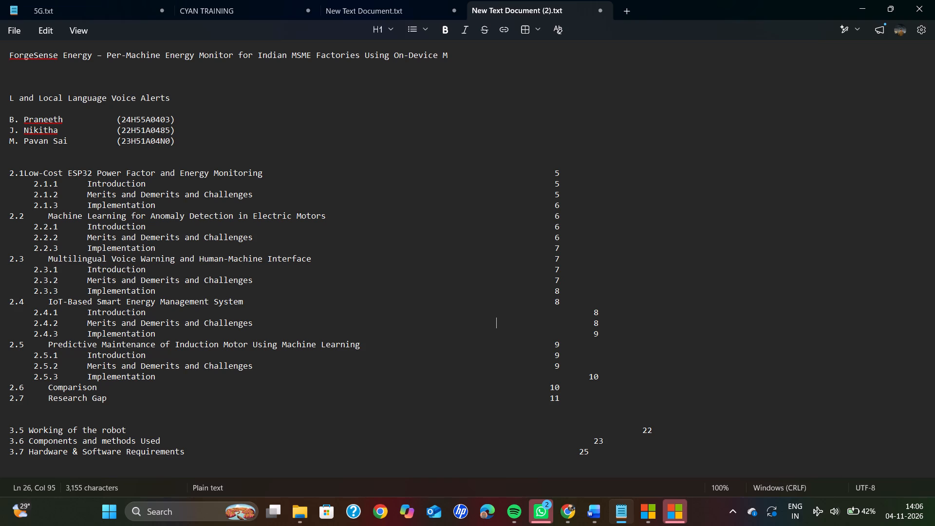
key(BackSpace)
key(BackSpace)
key(BackSpace)
key(BackSpace)
key(BackSpace)
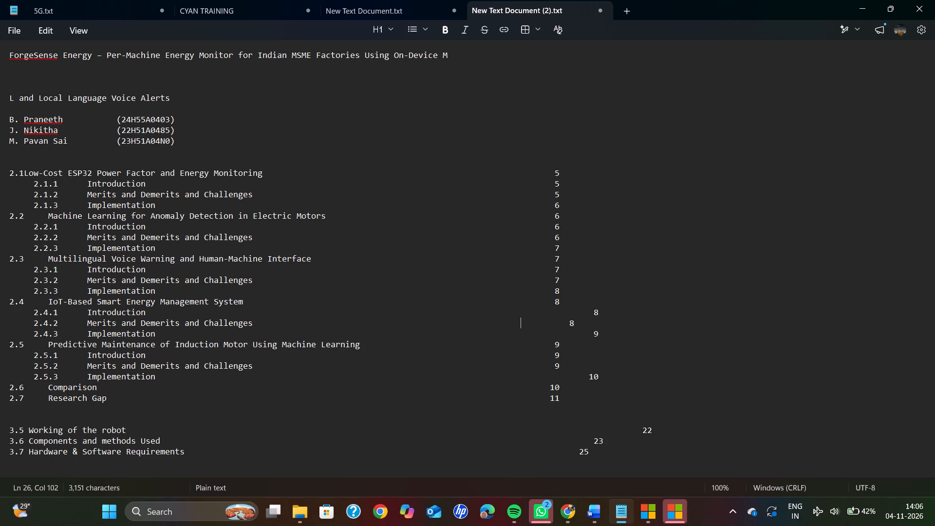
key(BackSpace)
key(BackSpace)
key(BackSpace)
Delete eight spaces before the 2.4.1 Introduction line's page number so it aligns with heading 2.4's page number.
key(Up)
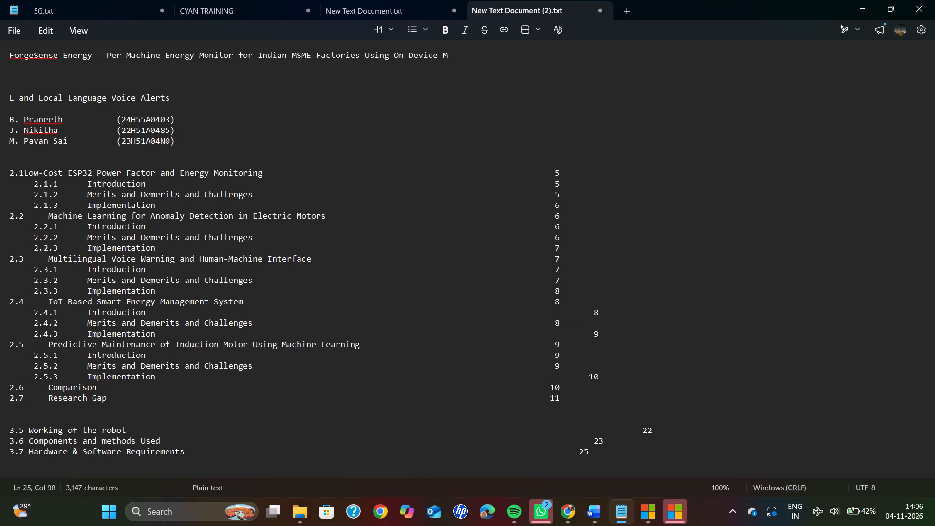
key(BackSpace)
key(BackSpace)
key(BackSpace)
key(BackSpace)
key(BackSpace)
key(BackSpace)
key(BackSpace)
key(BackSpace)
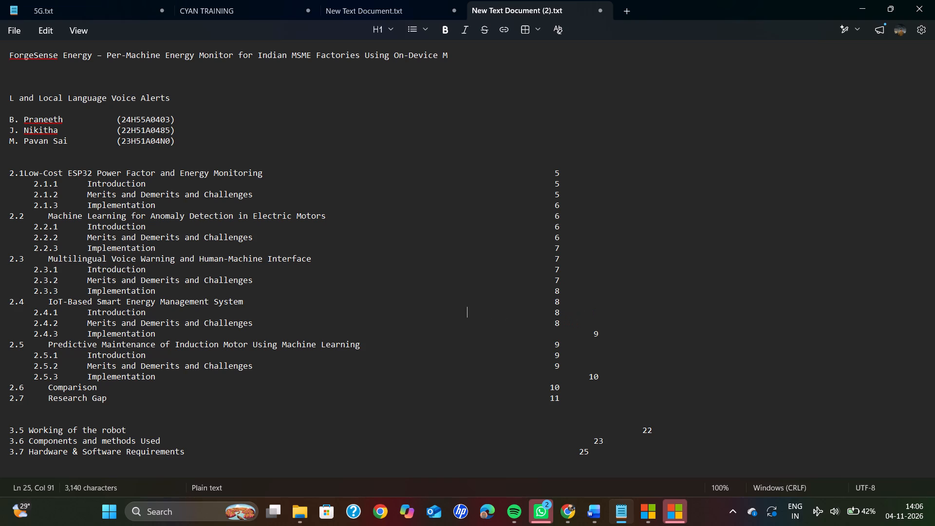
Delete eight spaces before the 2.4.3 Implementation line's page number so it aligns with the page-number column.
key(Down)
key(Down)
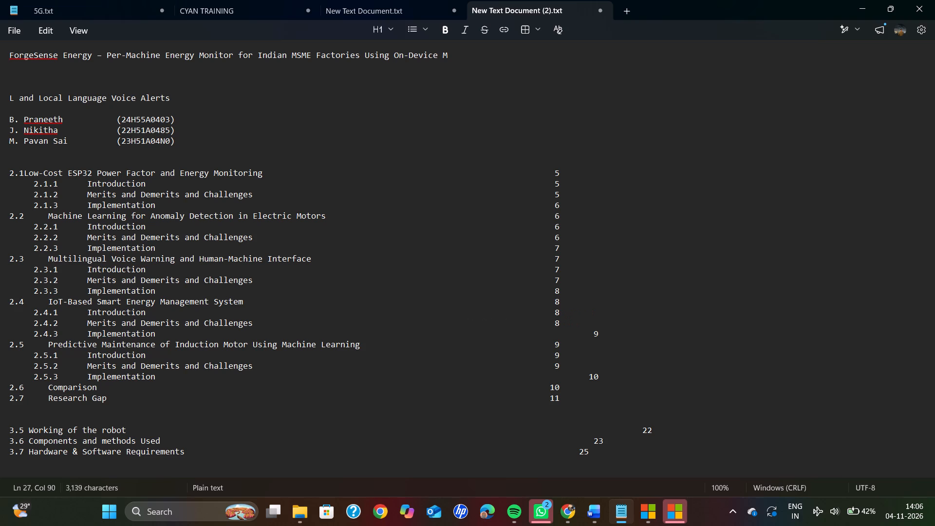
key(BackSpace)
key(BackSpace)
key(BackSpace)
key(BackSpace)
key(BackSpace)
key(BackSpace)
key(BackSpace)
key(BackSpace)
Delete eight spaces before the 2.5.3 Implementation line's page number so it aligns with the 2.6 Comparison line's number.
key(Down)
key(Down)
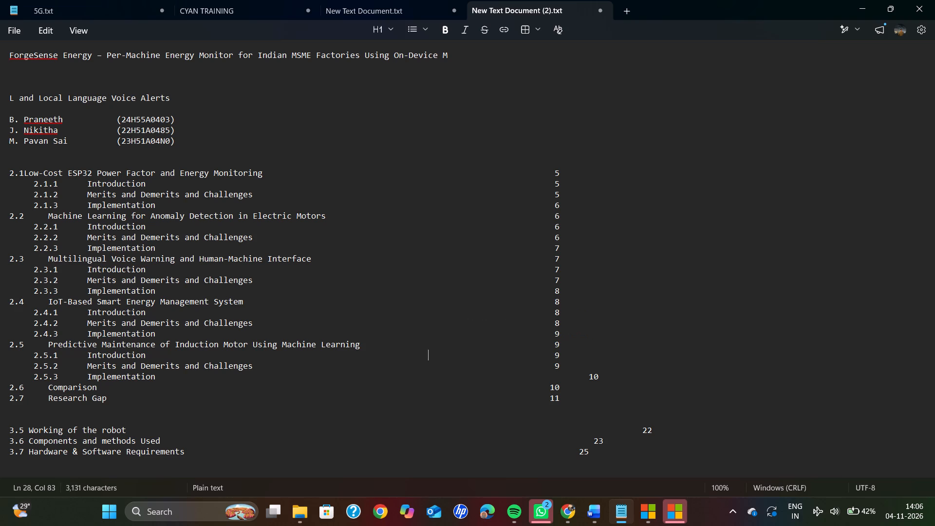
key(Down)
key(Down)
key(BackSpace)
key(BackSpace)
key(BackSpace)
key(BackSpace)
key(BackSpace)
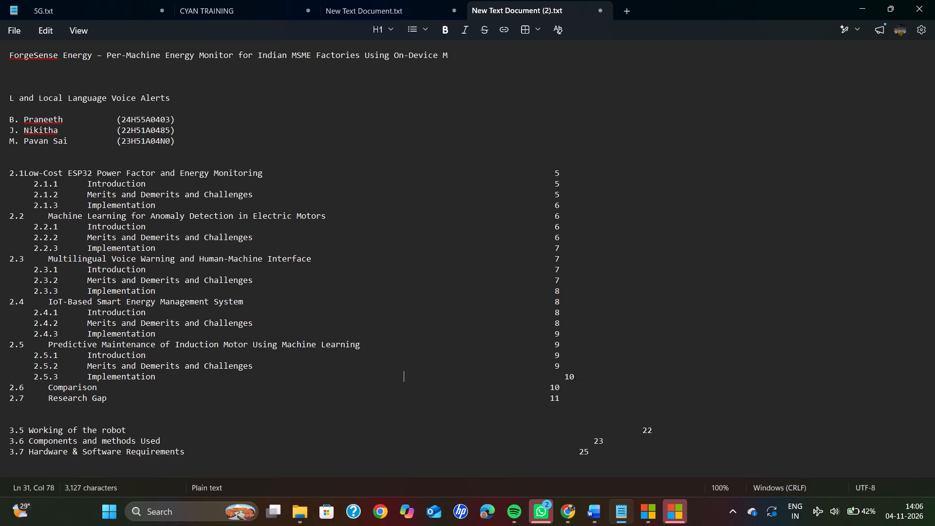
key(BackSpace)
key(BackSpace)
key(BackSpace)
Copy the realigned contents entries from 2.1 Low-Cost ESP32 Power Factor and Energy Monitoring through 2.7 Research Gap.
drag(564, 393, 156, 225)
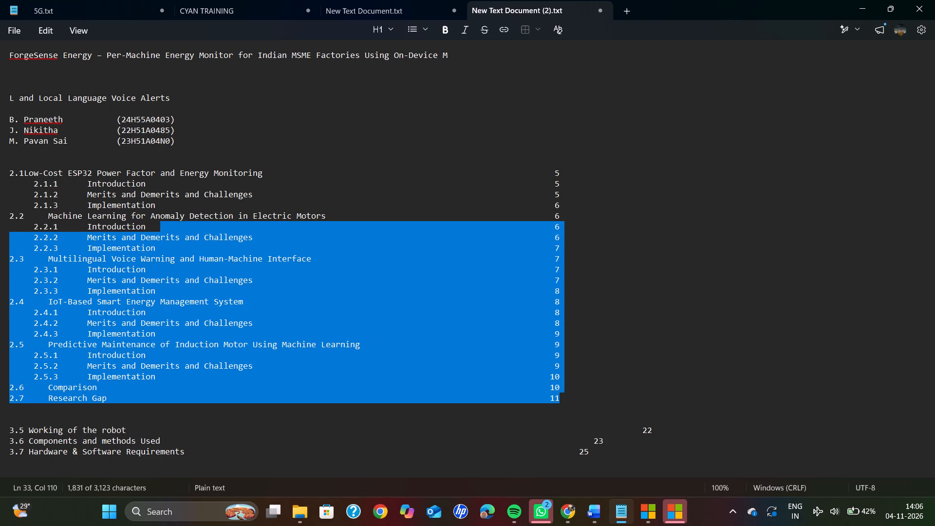
drag(156, 225, 0, 181)
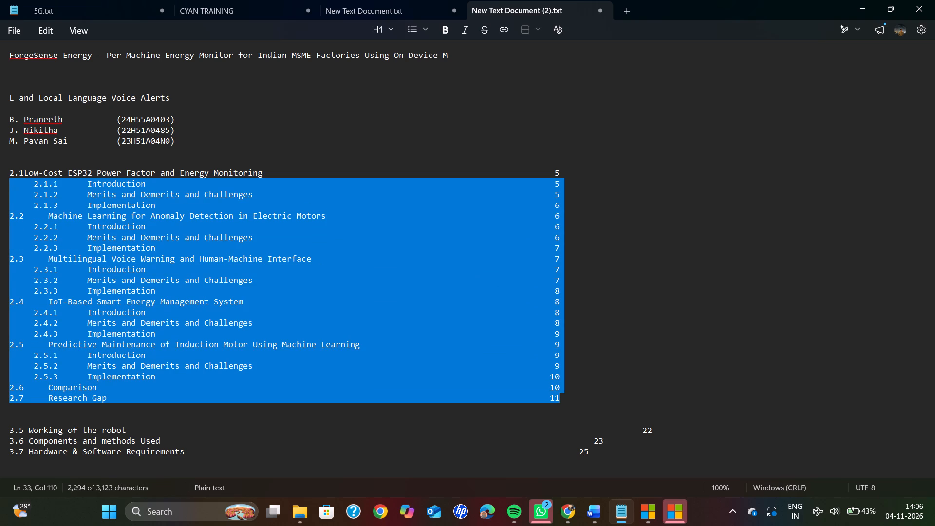
drag(0, 181, 0, 177)
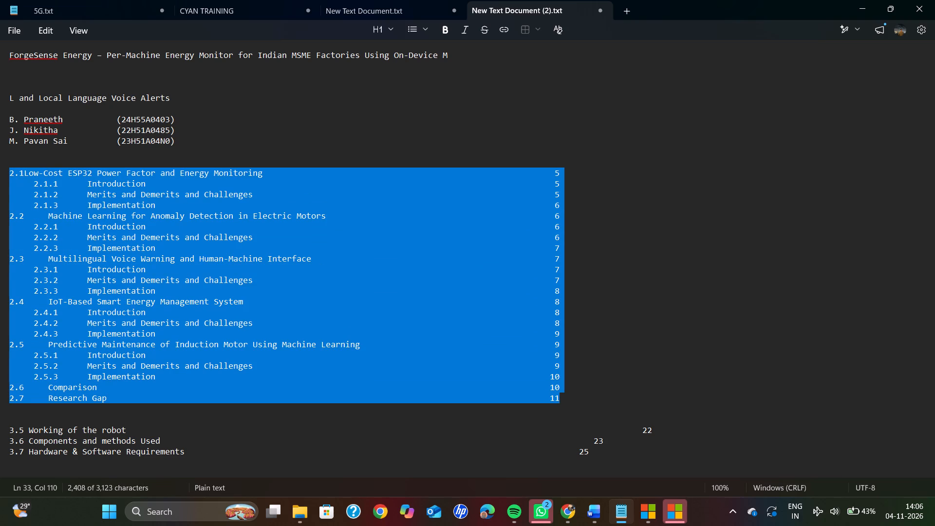
key(ctrl+c)
key(ctrl+c)
key(ctrl+c)
key(ctrl+c)
key(ctrl+c)
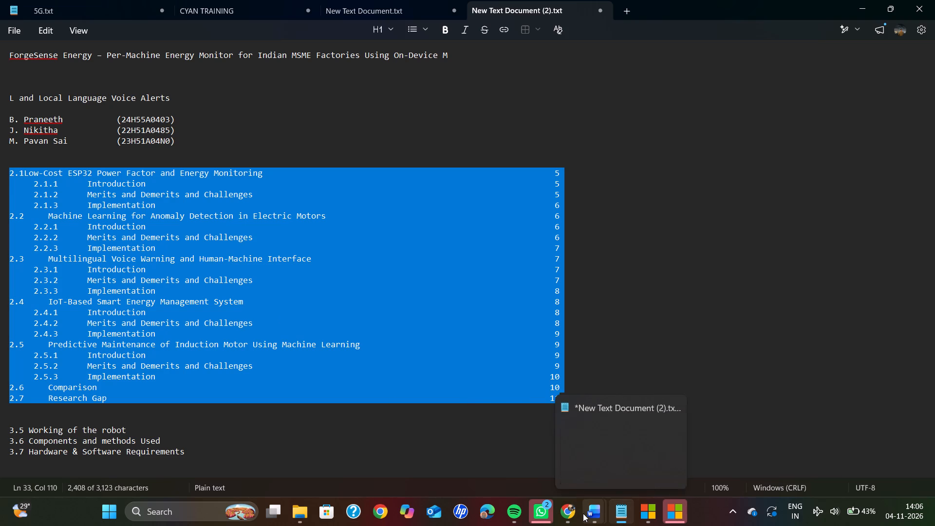
Switch to the Word report on the floating robotic system and undo the last two edits in its table of contents.
click(583, 513)
click(544, 463)
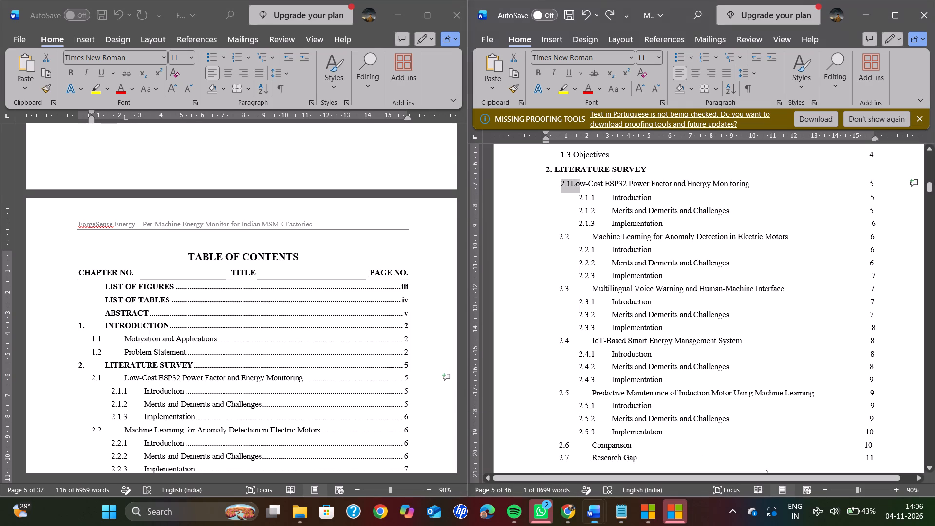
scroll(693, 374, up, 1)
click(738, 351)
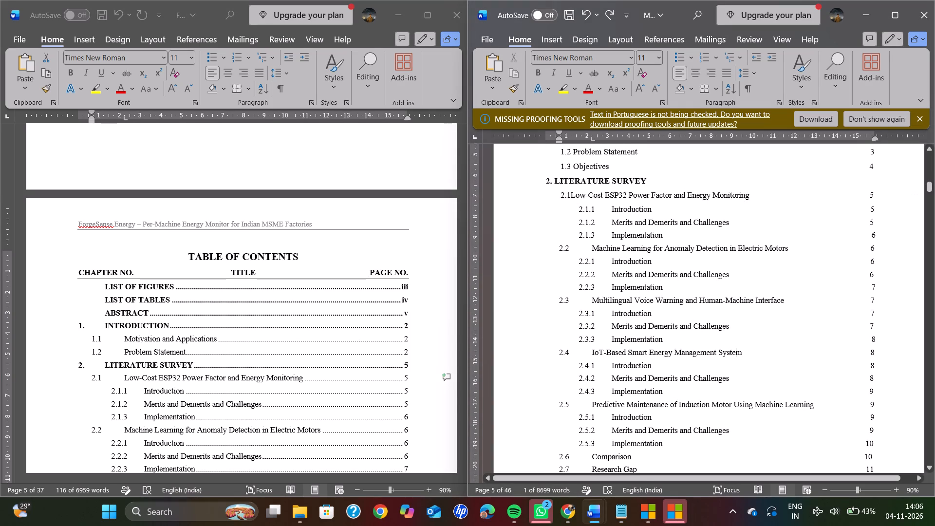
click(759, 314)
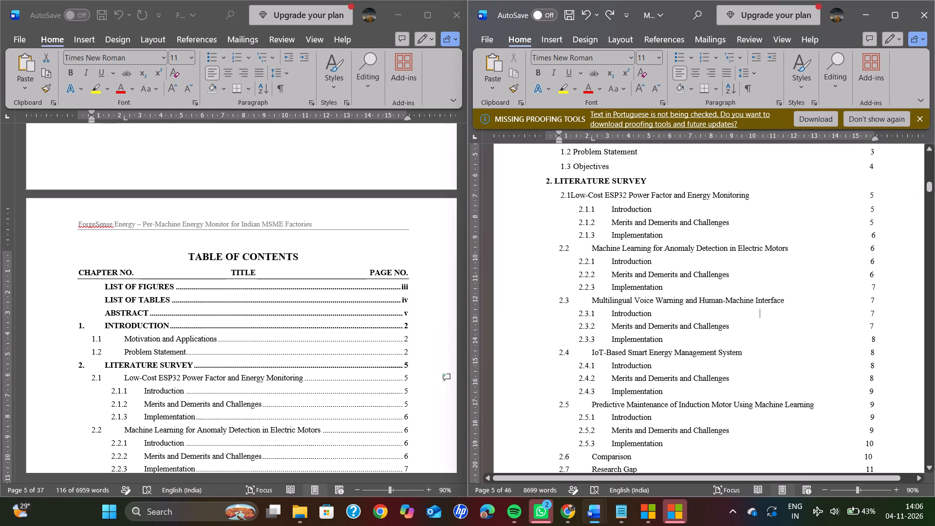
key(ctrl+z)
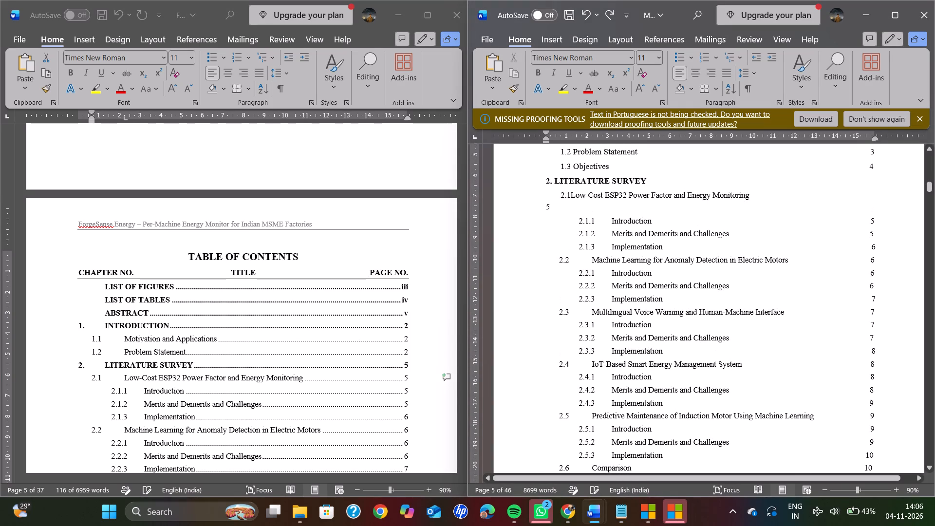
key(ctrl+z)
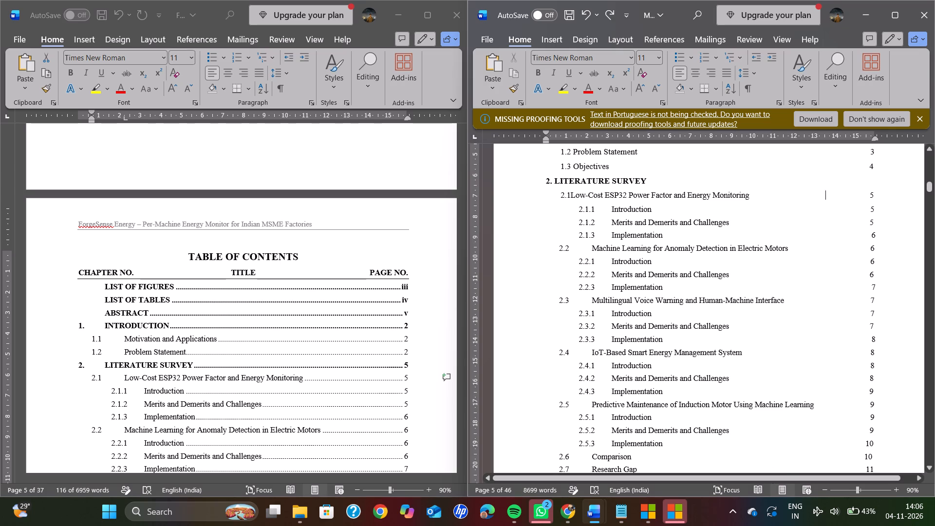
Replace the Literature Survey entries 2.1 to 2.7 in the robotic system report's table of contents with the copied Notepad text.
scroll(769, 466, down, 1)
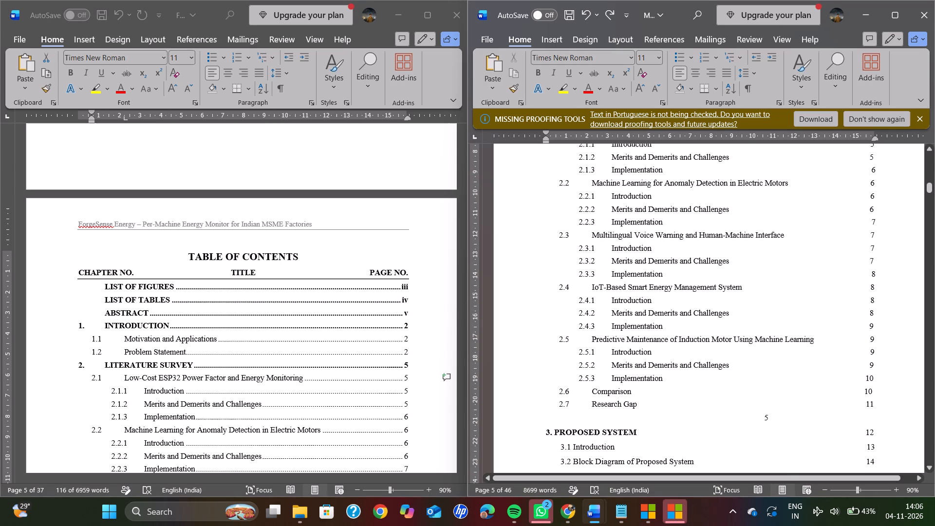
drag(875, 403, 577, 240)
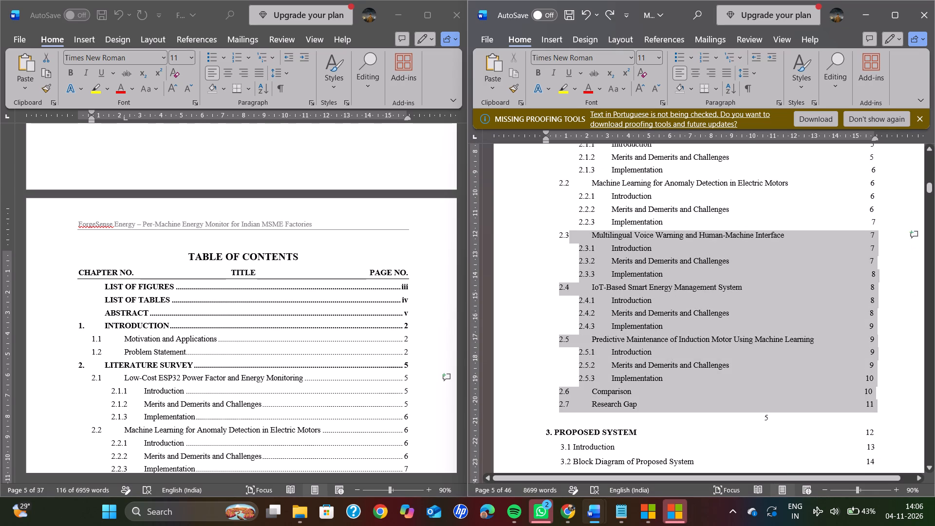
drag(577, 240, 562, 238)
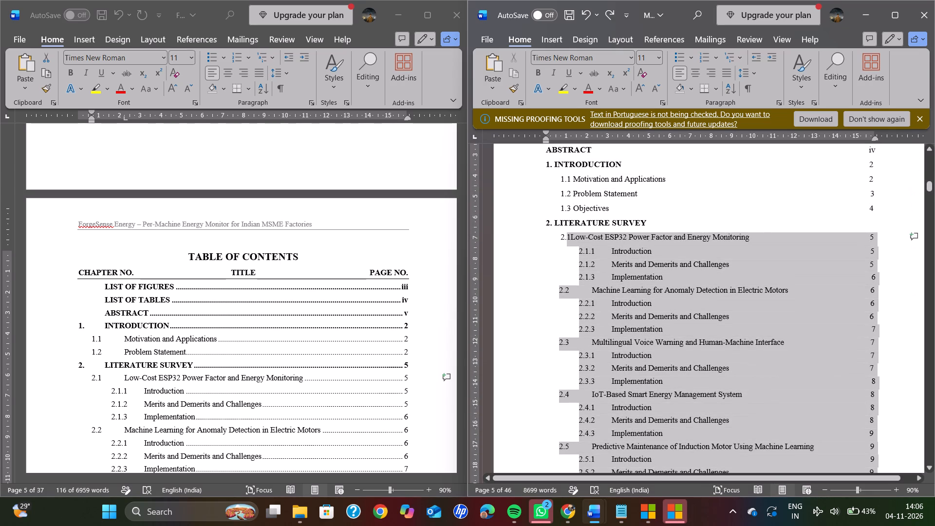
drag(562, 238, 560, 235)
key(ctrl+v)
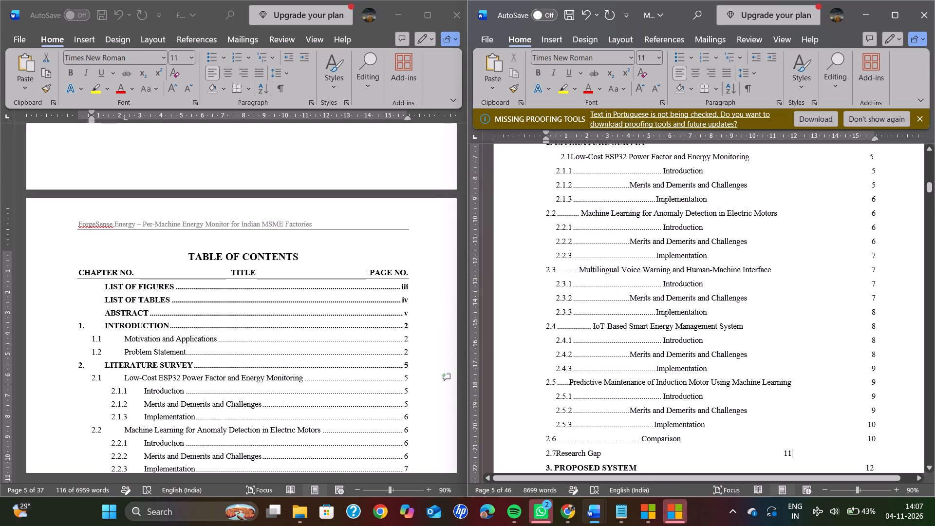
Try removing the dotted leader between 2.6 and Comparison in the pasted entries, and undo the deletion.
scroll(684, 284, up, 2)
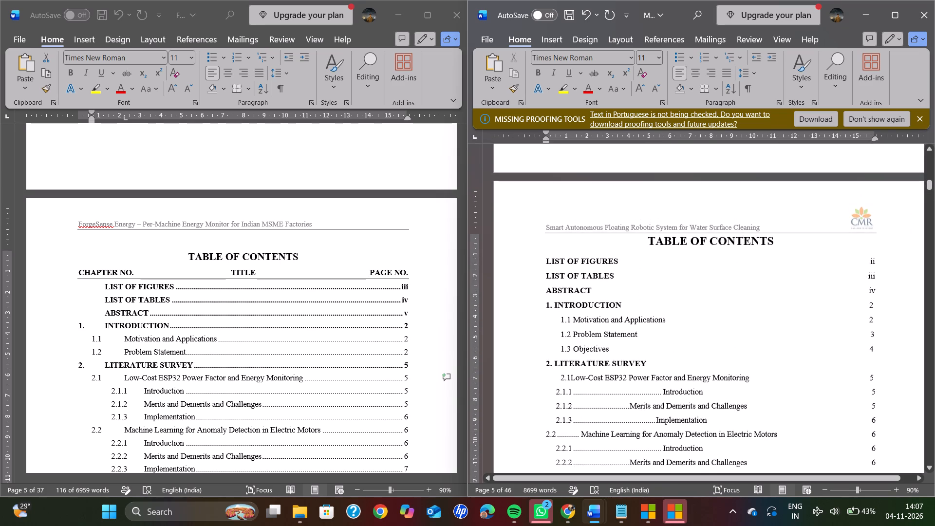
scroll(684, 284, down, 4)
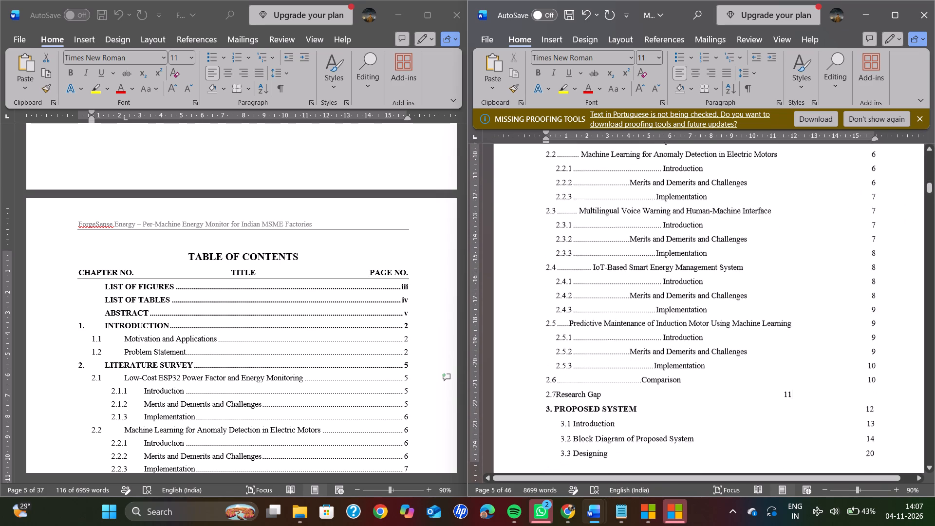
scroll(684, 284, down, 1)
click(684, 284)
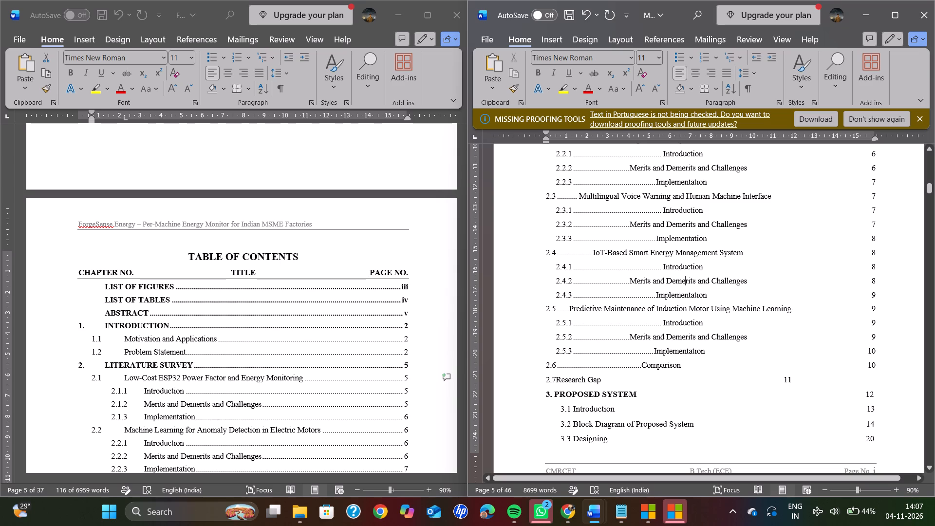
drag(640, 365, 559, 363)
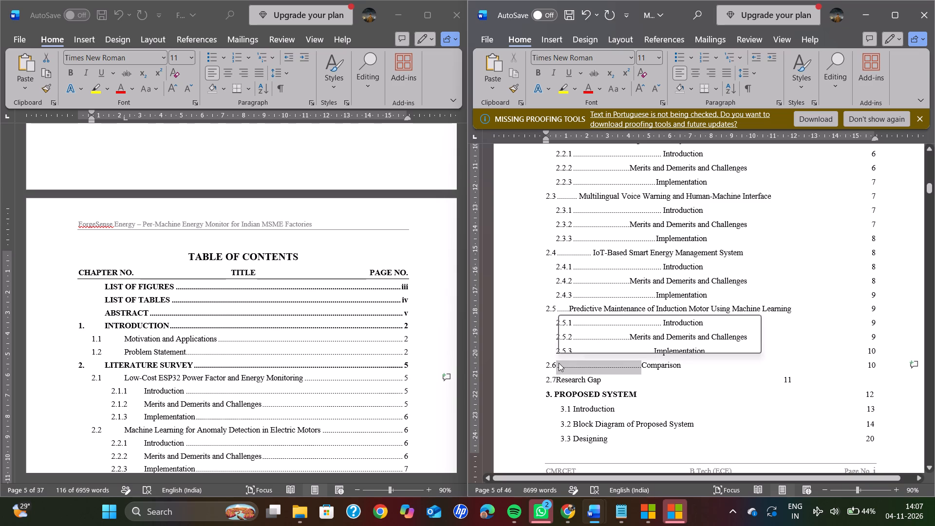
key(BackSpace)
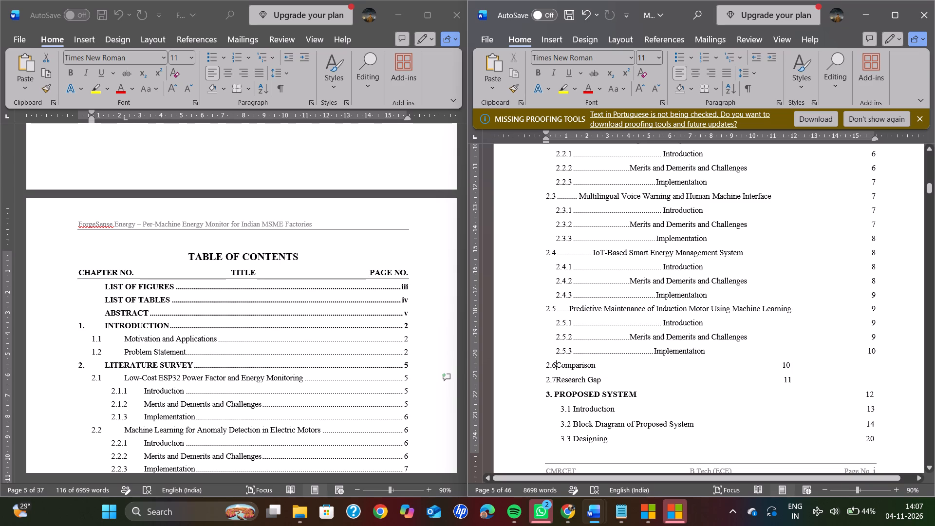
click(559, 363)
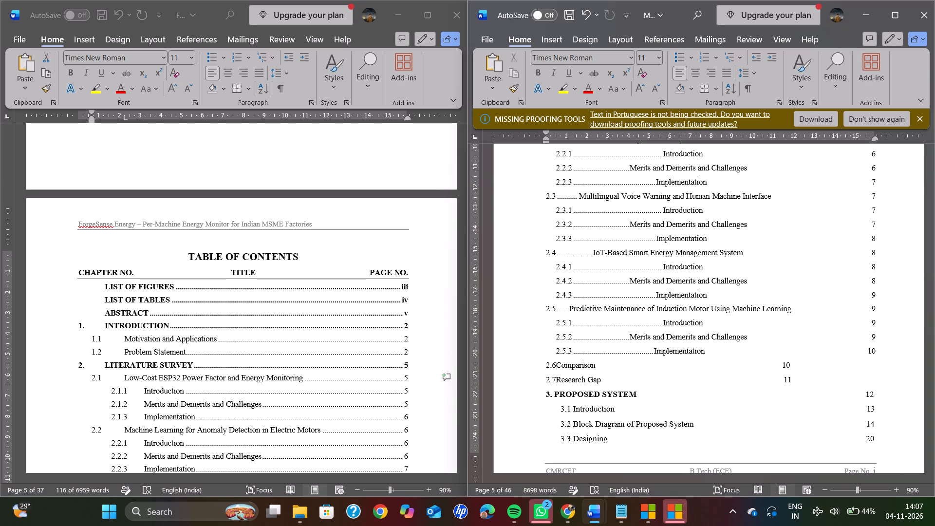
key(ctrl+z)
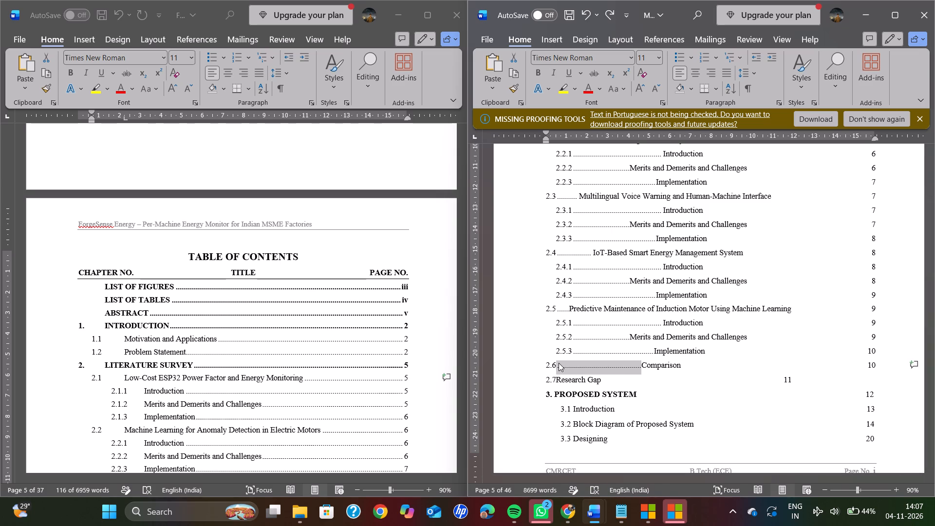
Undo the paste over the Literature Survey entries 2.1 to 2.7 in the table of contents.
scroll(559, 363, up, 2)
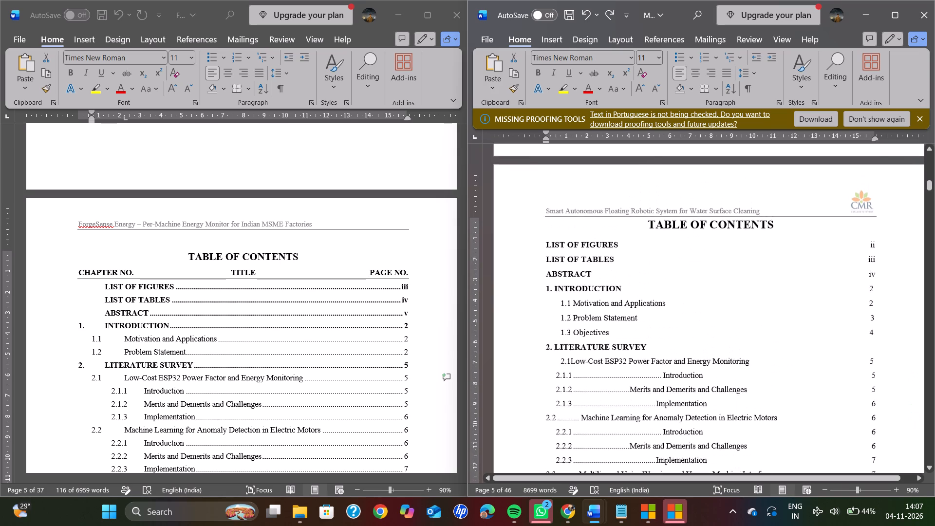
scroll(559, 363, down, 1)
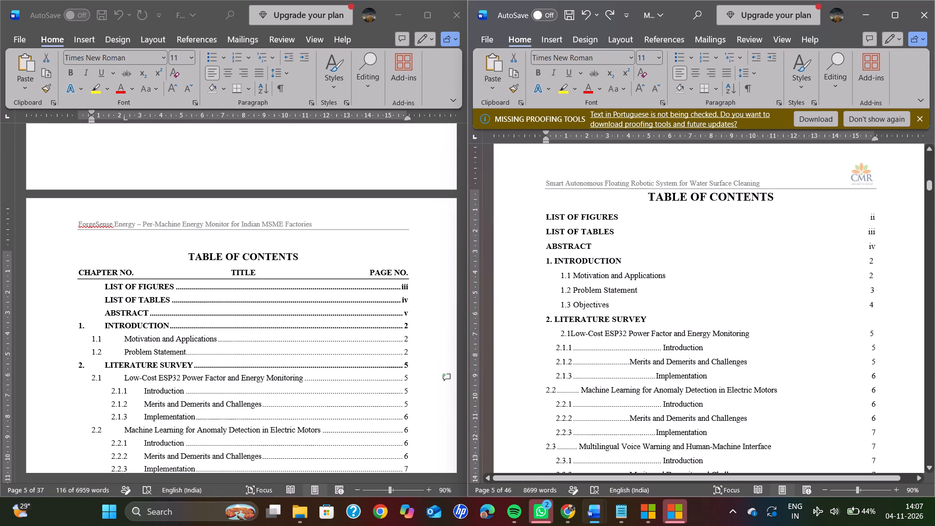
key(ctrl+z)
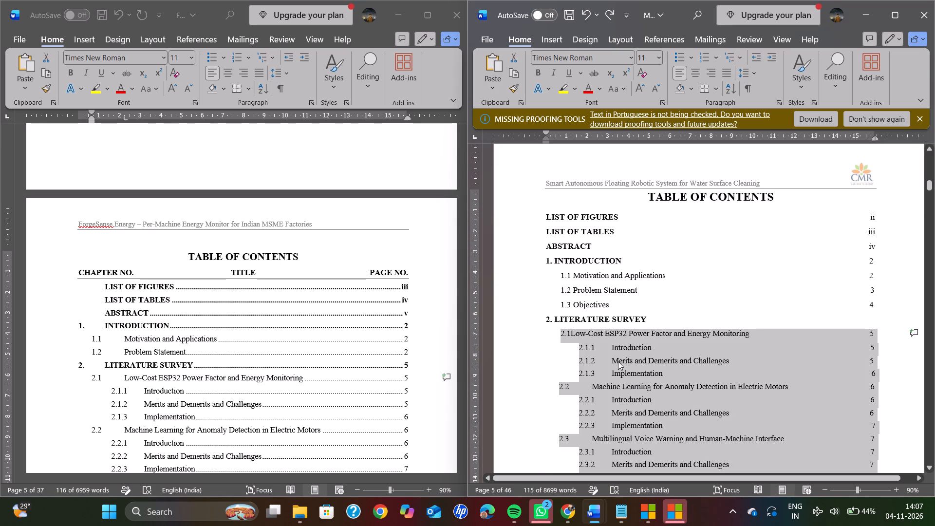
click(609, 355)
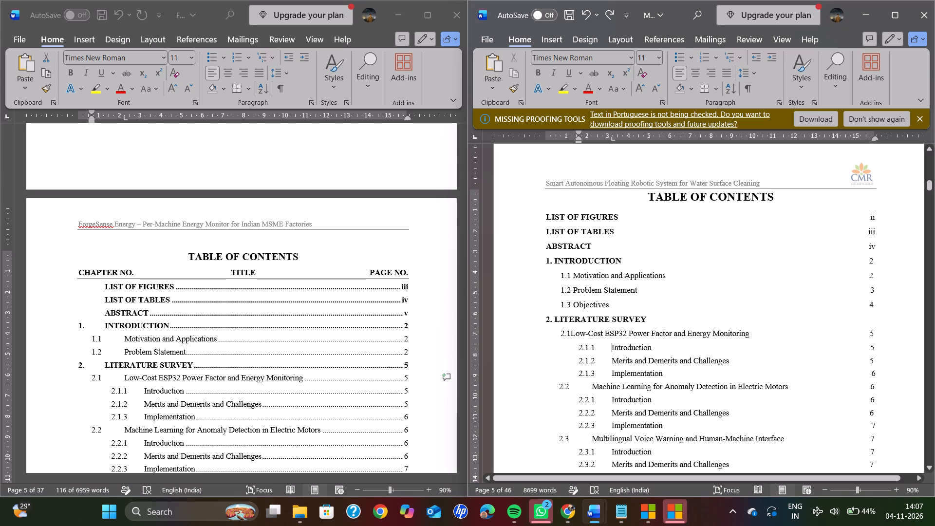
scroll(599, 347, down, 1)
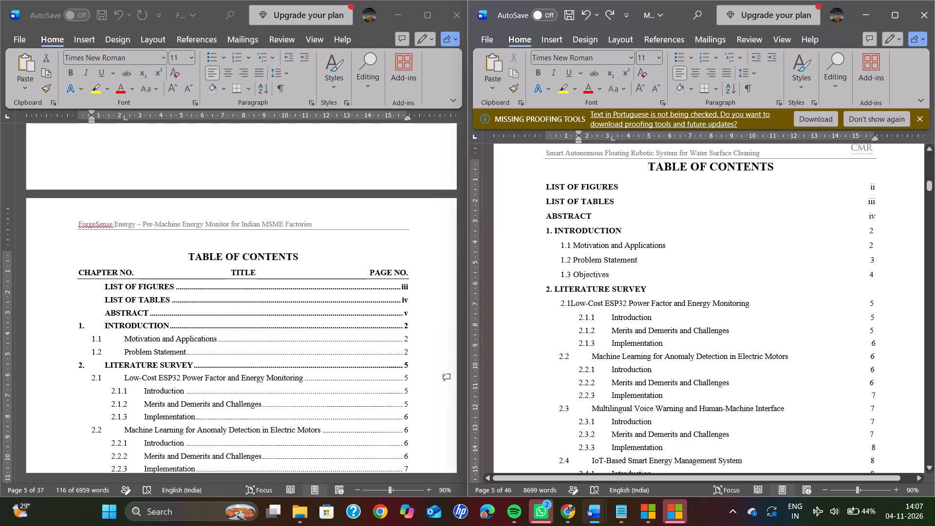
Insert spaces between 2.1 and Low-Cost ESP32 Power Factor and Energy Monitoring so the title lines up with the 2.2 title.
click(570, 300)
key(space)
key(space)
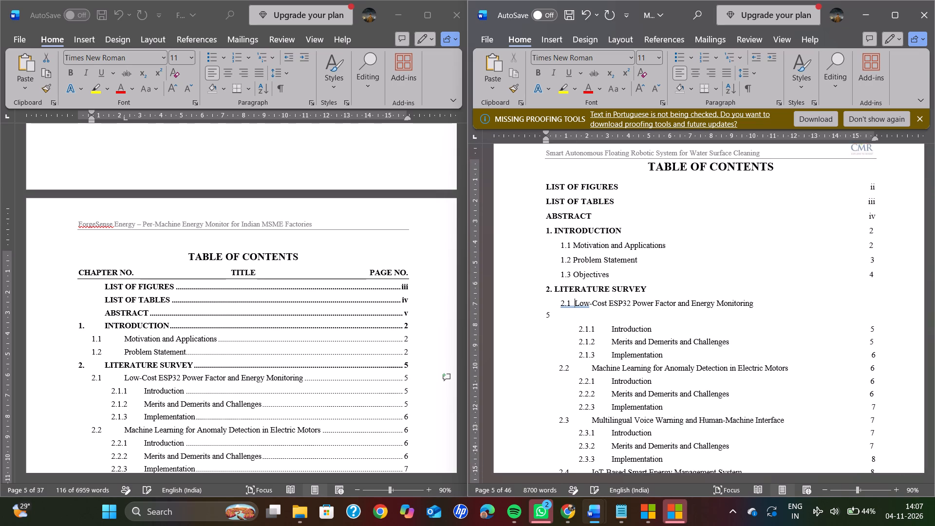
key(space)
key(space)
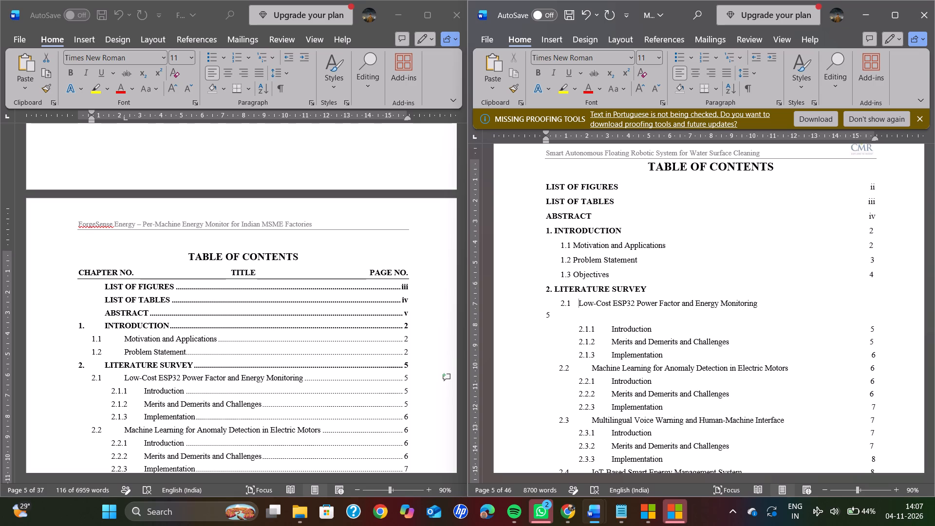
key(space)
key(space)
key(space)
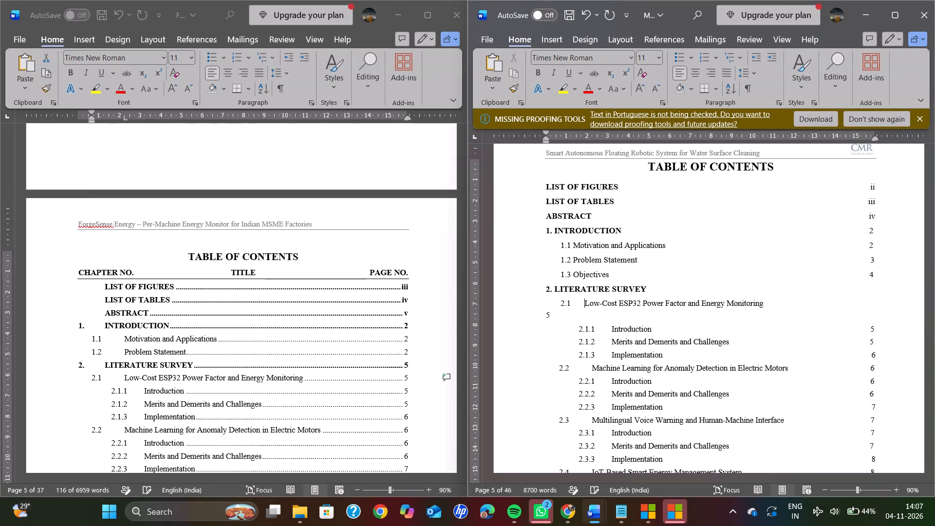
key(space)
key(space)
key(space)
key(space)
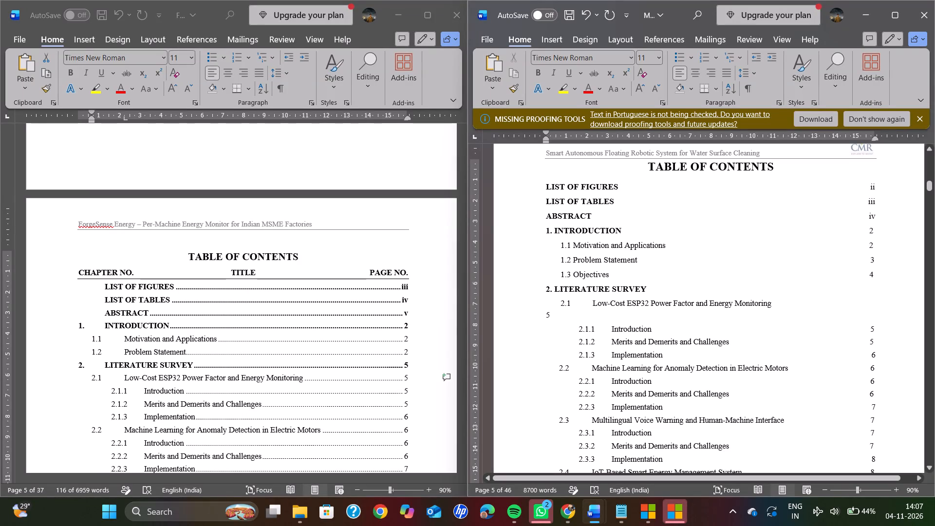
Try to bring the 2.1 entry's page number 5 back onto its line by deleting trailing spaces after the title.
click(811, 301)
key(BackSpace)
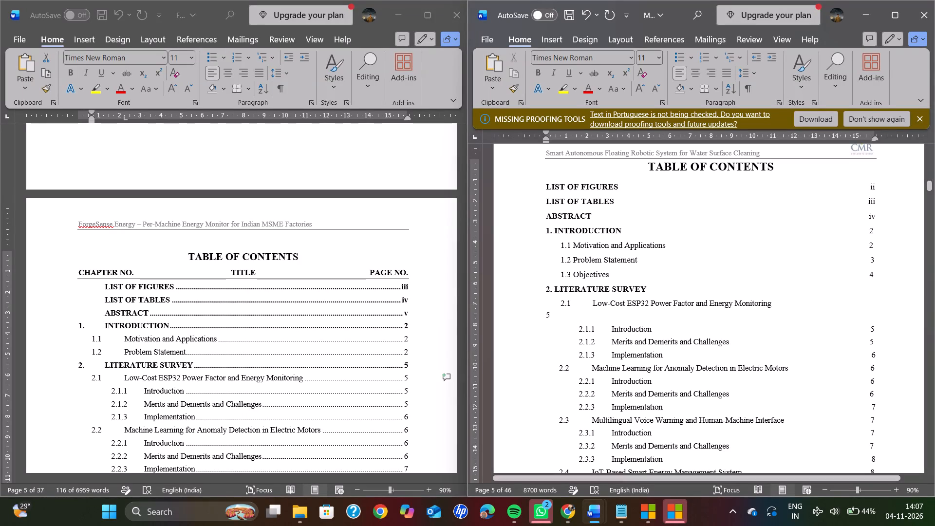
key(BackSpace)
key(BackSpace)
key(BackSpace)
key(BackSpace)
key(BackSpace)
key(BackSpace)
key(BackSpace)
key(BackSpace)
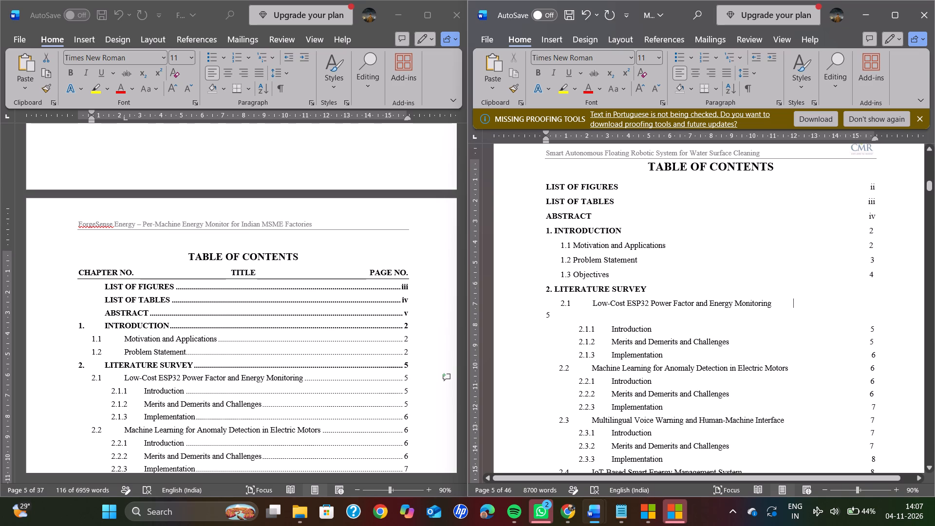
Review the rest of the robotic system report's table of contents through References, checking the entries' alignment and page numbers.
scroll(606, 318, down, 2)
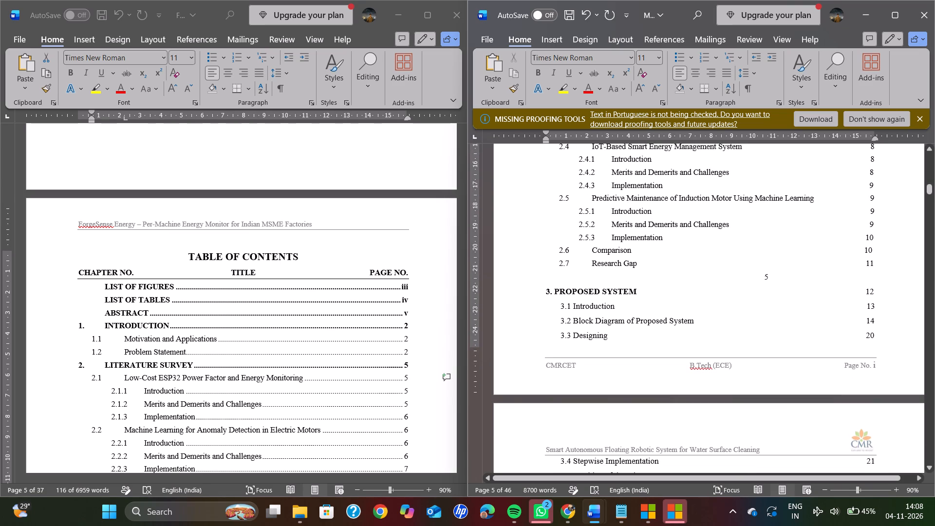
scroll(609, 324, down, 1)
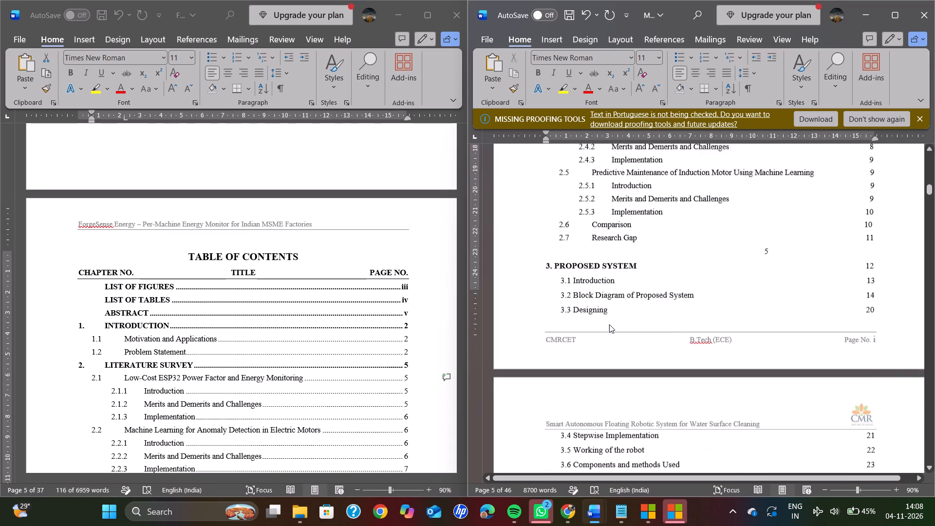
scroll(609, 324, down, 2)
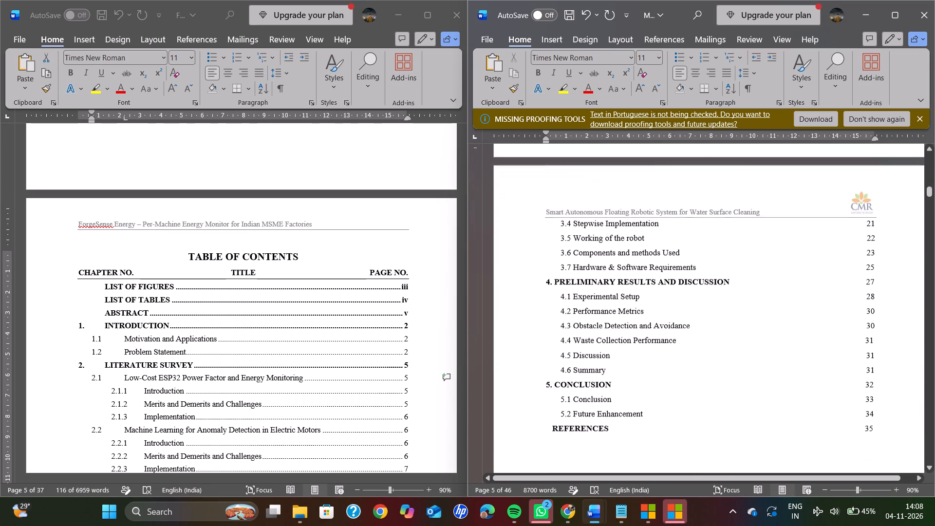
scroll(609, 324, down, 1)
scroll(609, 324, up, 1)
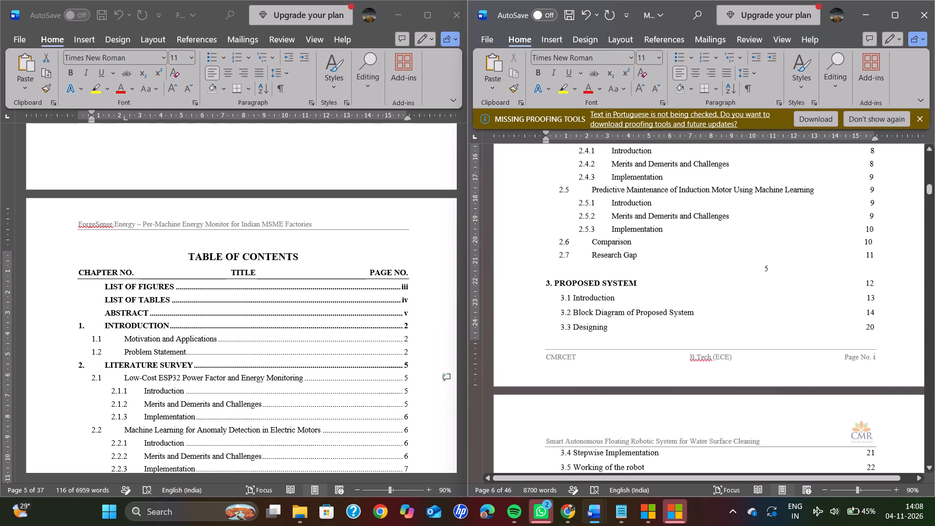
scroll(609, 324, up, 3)
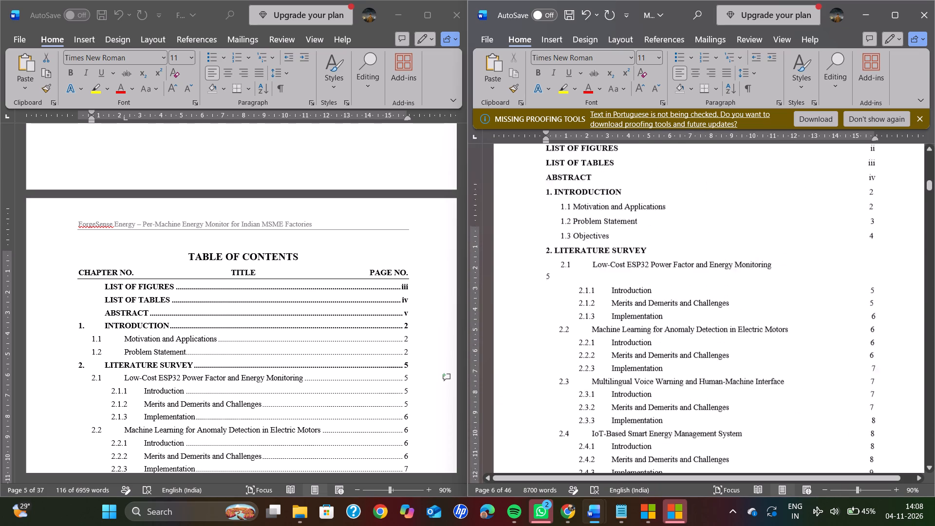
scroll(609, 324, up, 1)
scroll(609, 324, down, 1)
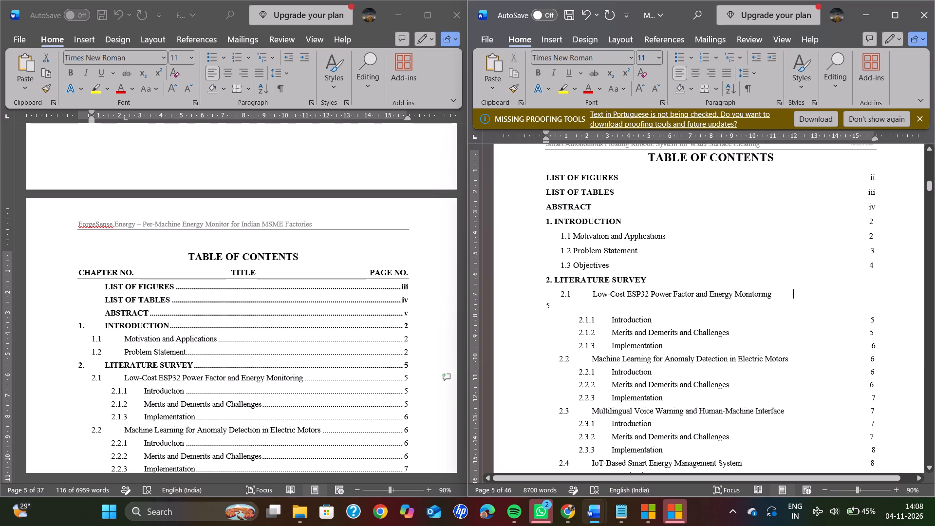
Switch to the Notepad contents list and reduce the gap after numbers 2.3.1, 2.3.2 and 2.3.3 to a single space.
click(625, 509)
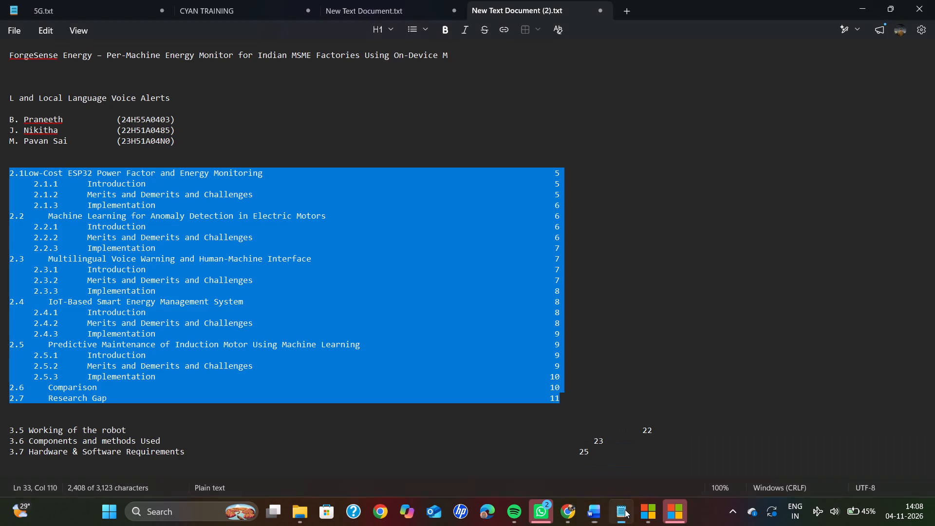
click(315, 400)
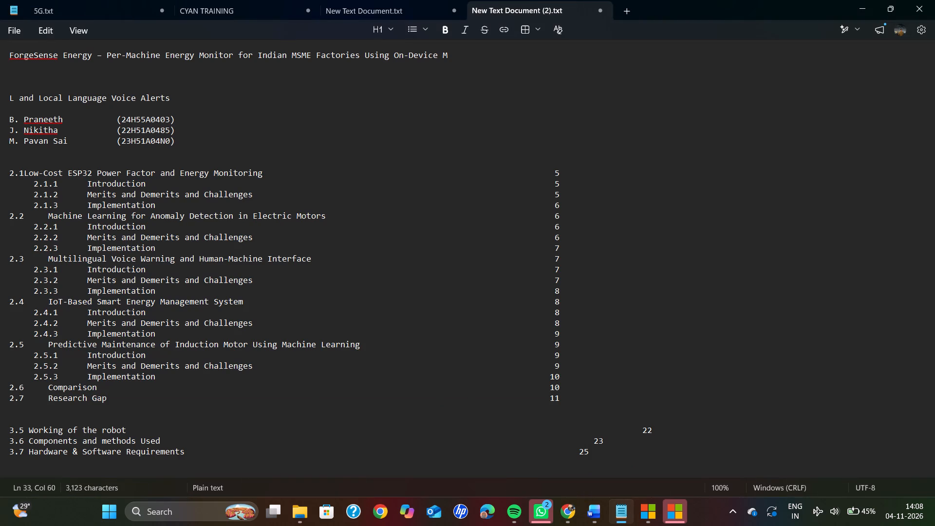
drag(88, 268, 84, 268)
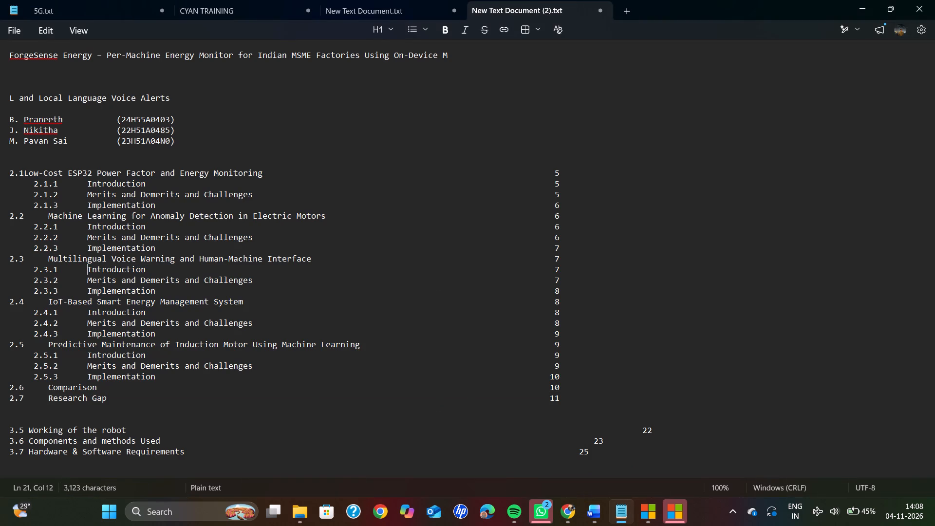
drag(84, 268, 64, 267)
key(BackSpace)
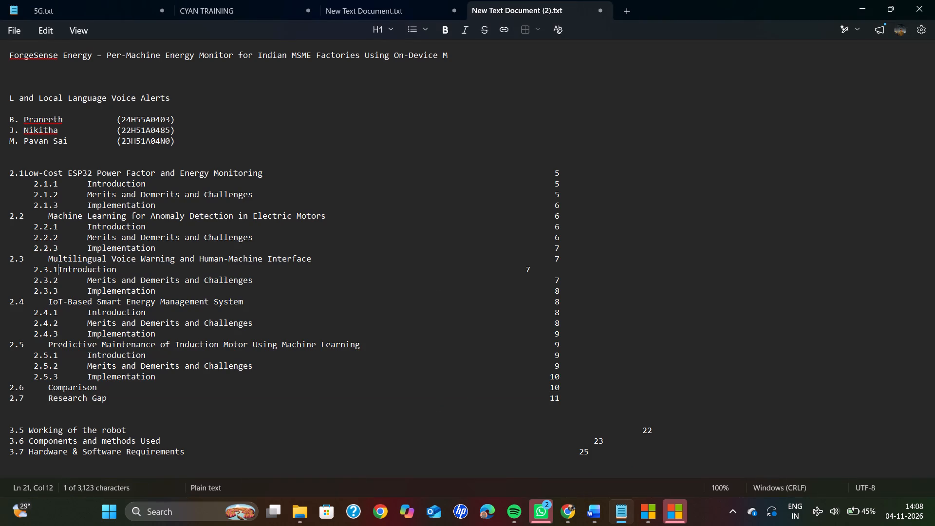
key(space)
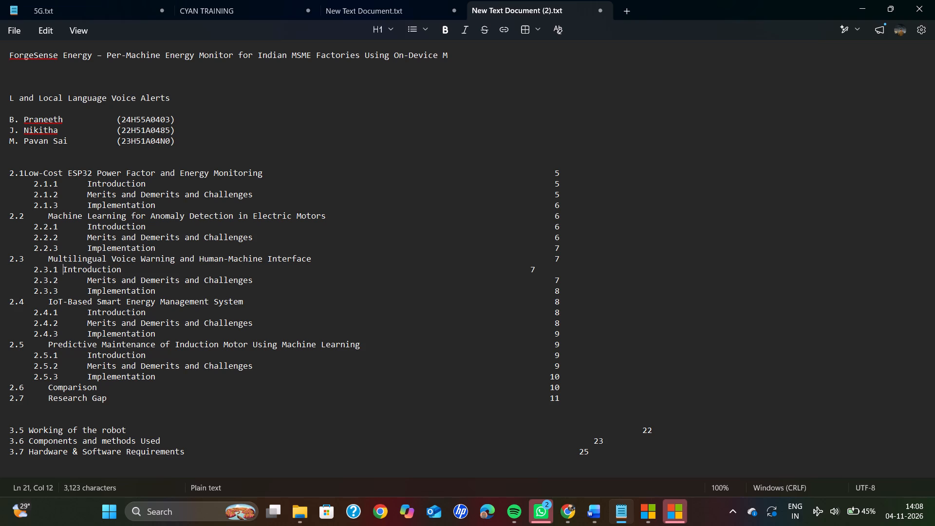
key(Down)
key(Right)
key(BackSpace)
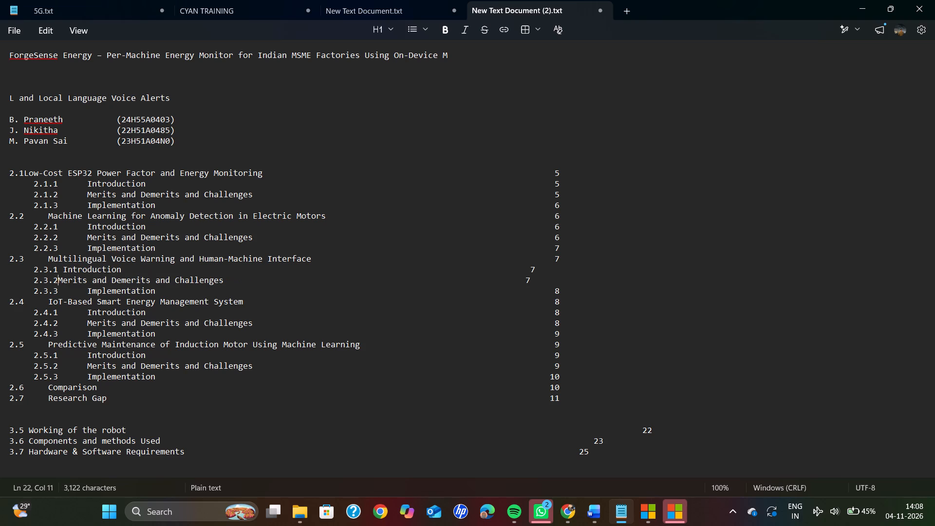
key(space)
key(Down)
key(Right)
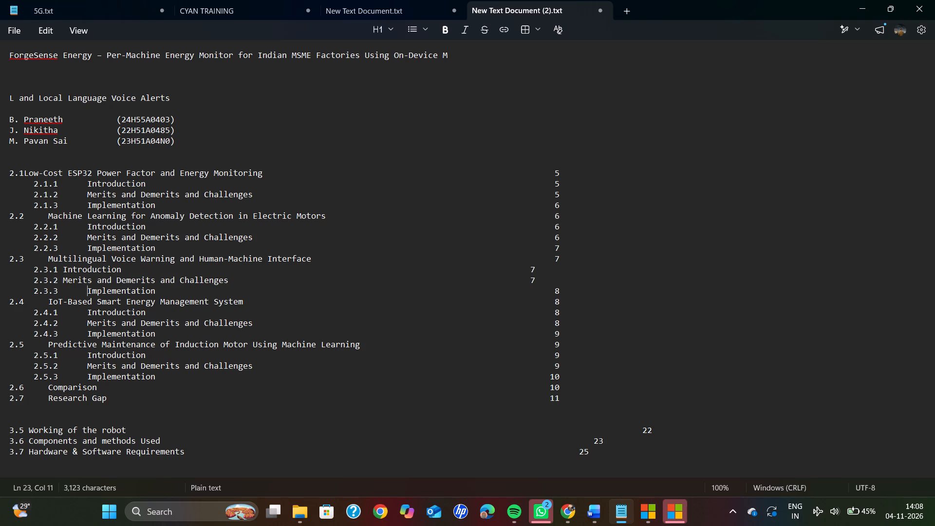
key(BackSpace)
key(space)
Replace the wide gap after numbers 2.4.1, 2.4.2 and 2.4.3 with a single space before each title.
key(Down)
key(Down)
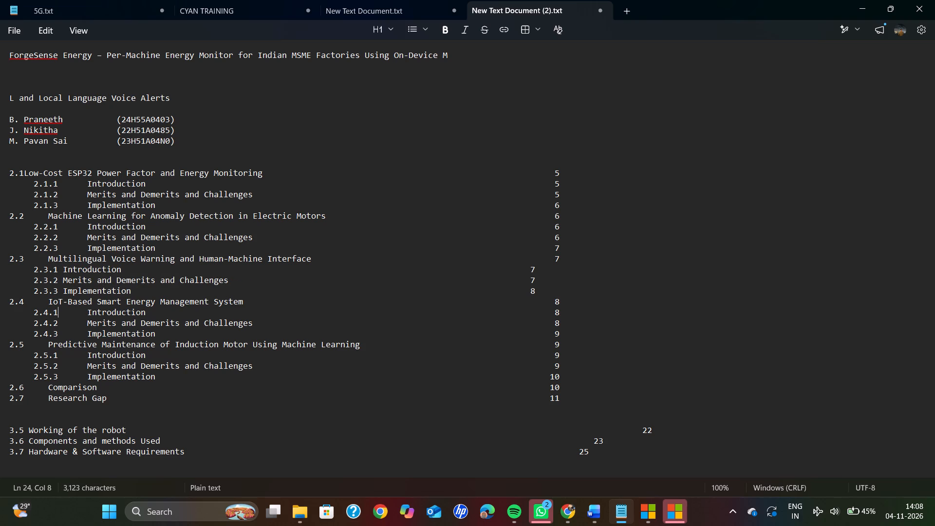
key(Right)
key(BackSpace)
key(space)
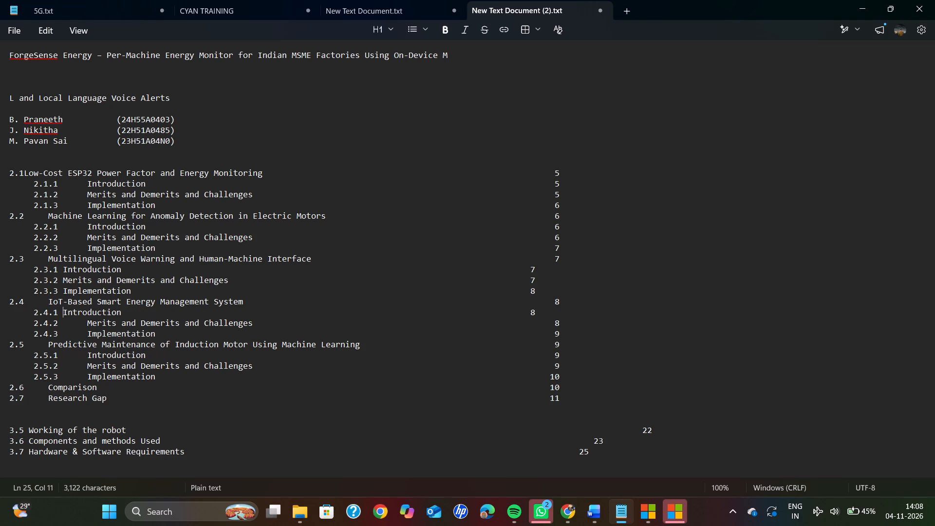
click(85, 321)
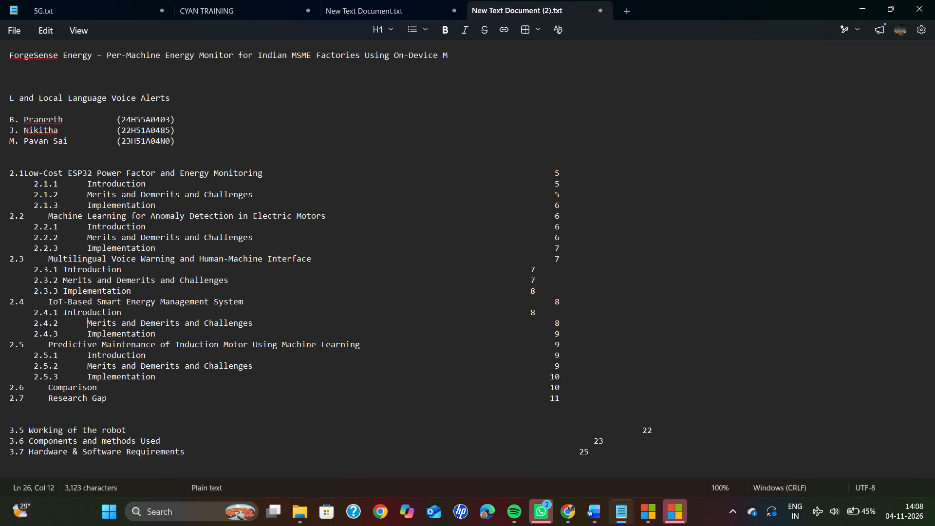
key(BackSpace)
key(space)
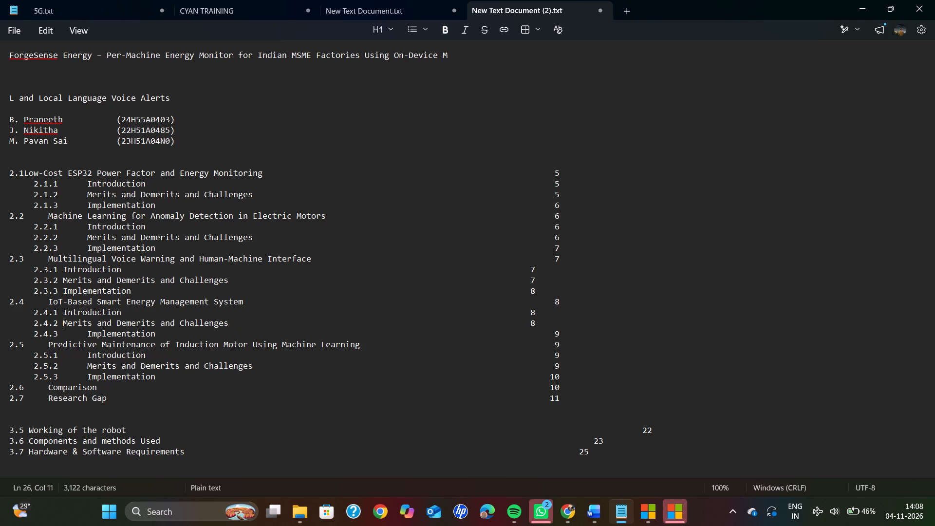
key(Down)
key(Right)
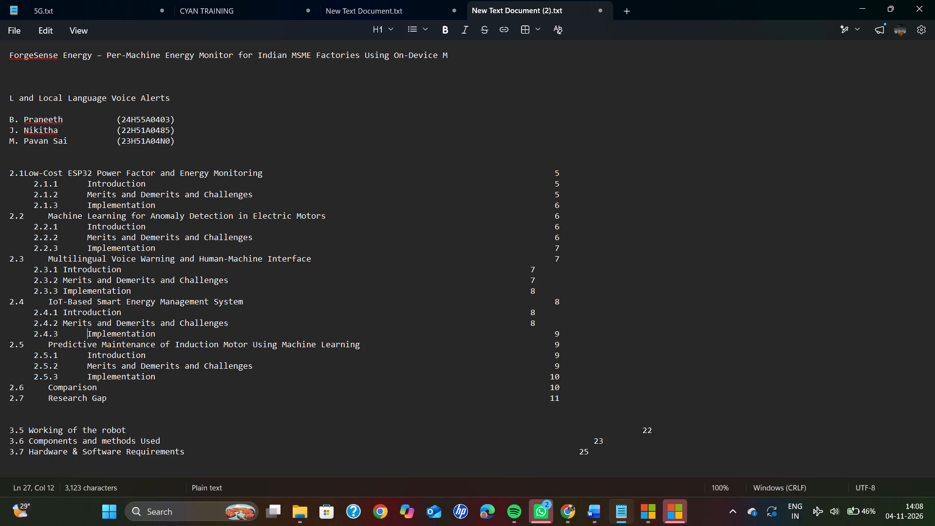
key(BackSpace)
key(space)
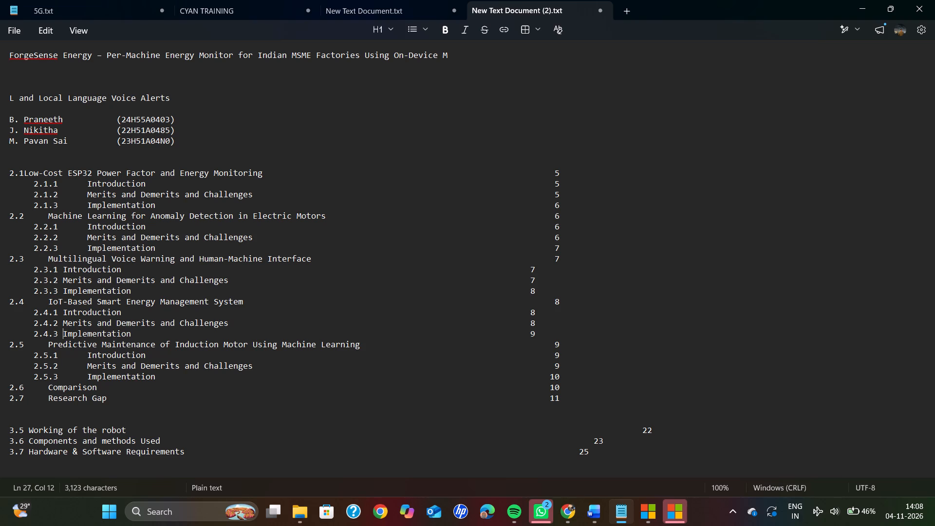
Replace the wide gap after numbers 2.5.1, 2.5.2 and 2.5.3 with a single space before each title.
click(82, 357)
key(BackSpace)
key(space)
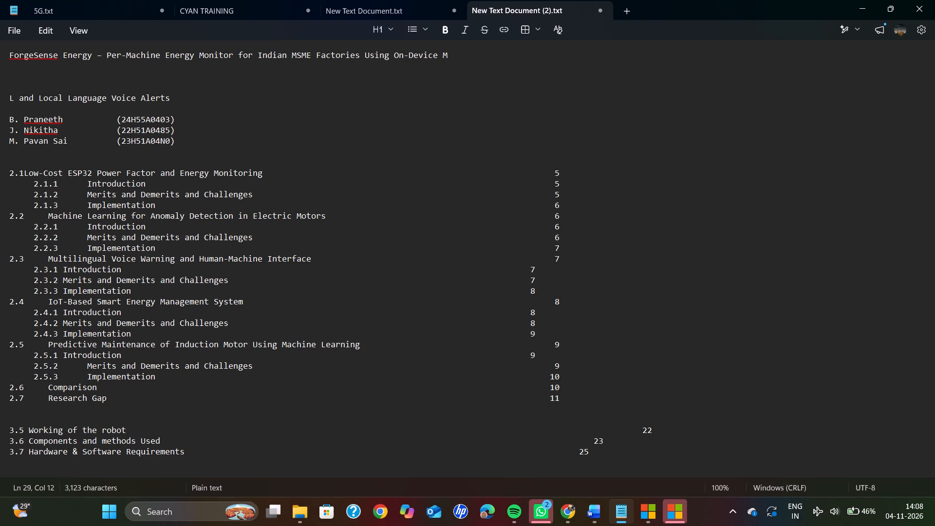
key(Right)
key(Left)
key(Down)
key(Right)
key(BackSpace)
key(space)
key(Down)
key(Right)
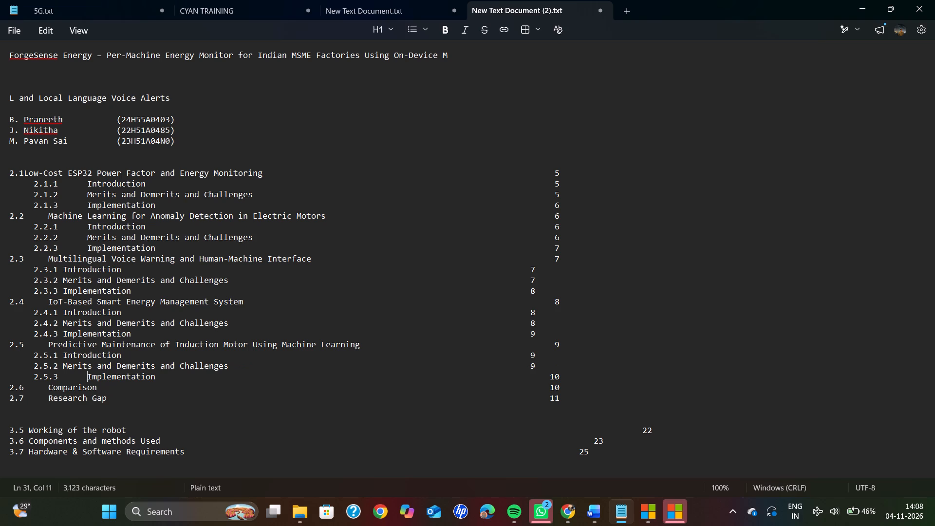
key(BackSpace)
key(space)
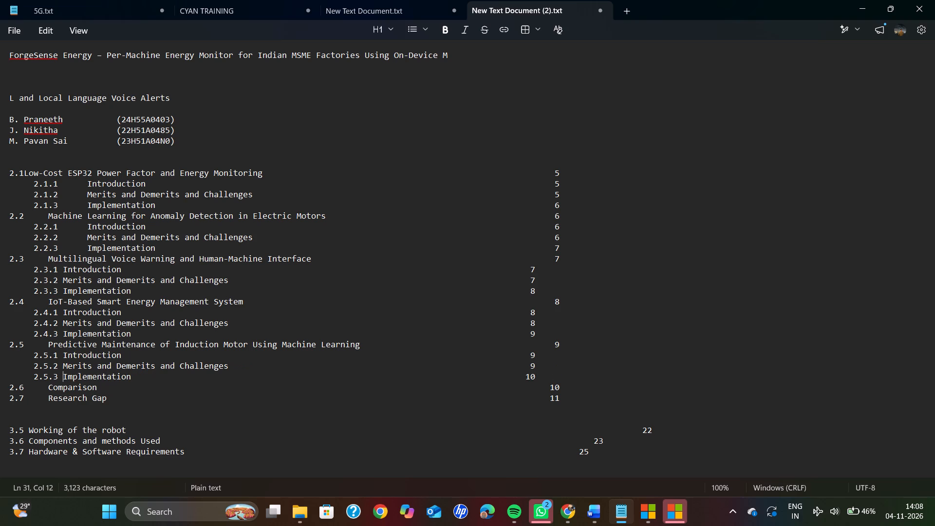
Reduce the gap between the numbers 2.6 and 2.7 and their titles, Comparison and Research Gap, to a single space.
key(Down)
key(Left)
key(Left)
key(Left)
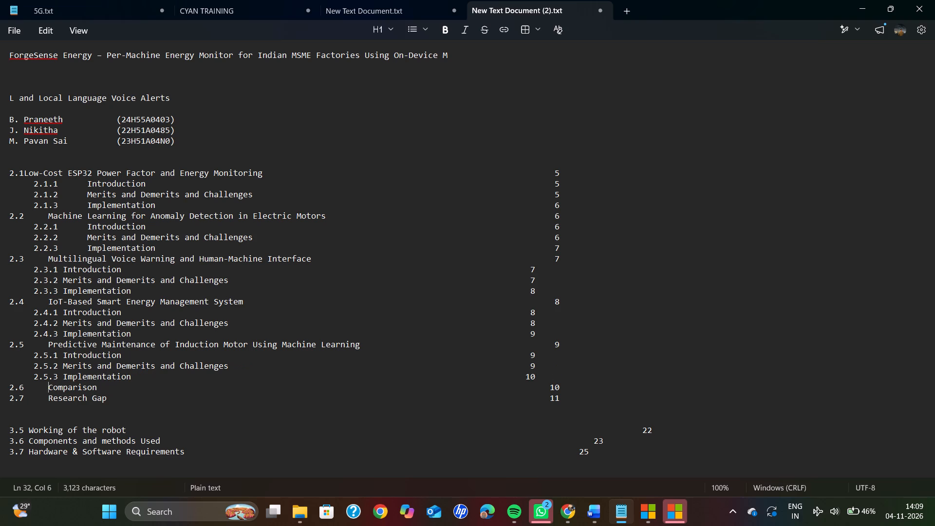
key(BackSpace)
key(space)
key(Down)
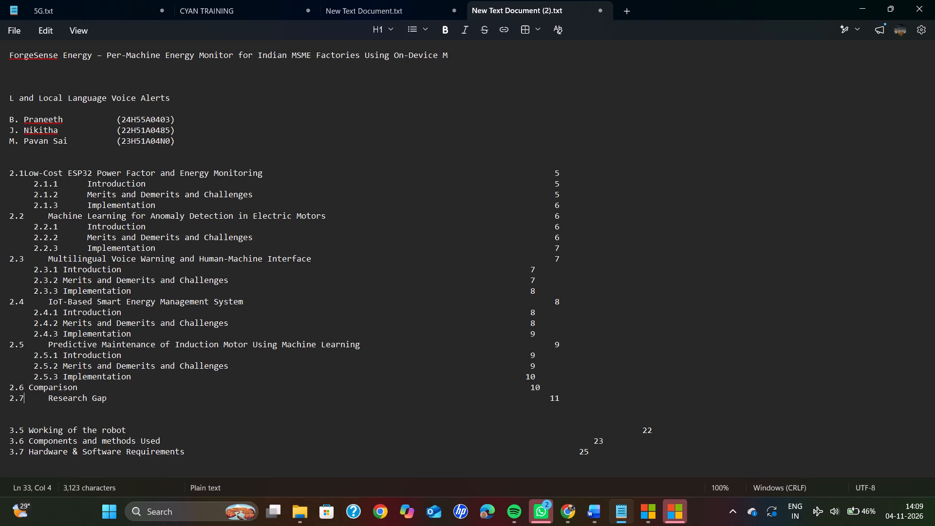
key(Right)
key(BackSpace)
key(space)
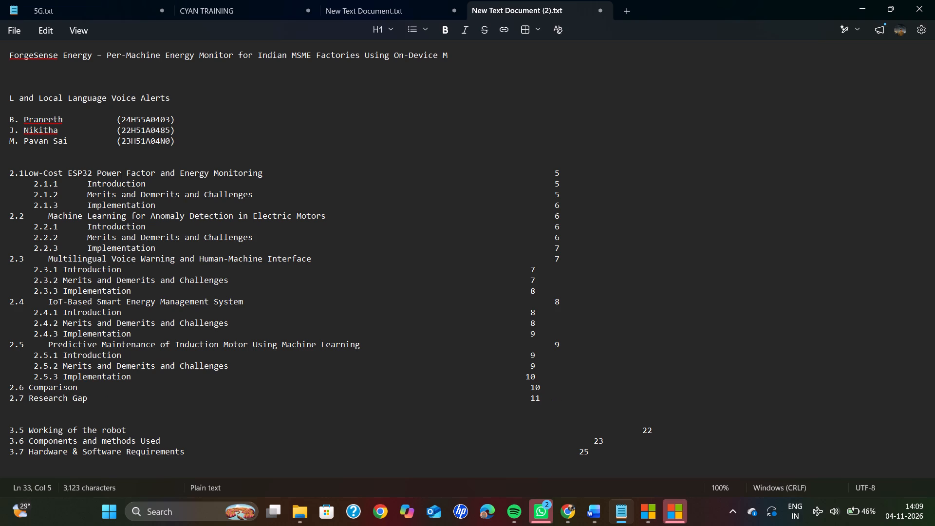
Reduce the gap between 2.5 and Predictive Maintenance of Induction Motor Using Machine Learning to a single space.
click(47, 345)
key(BackSpace)
key(space)
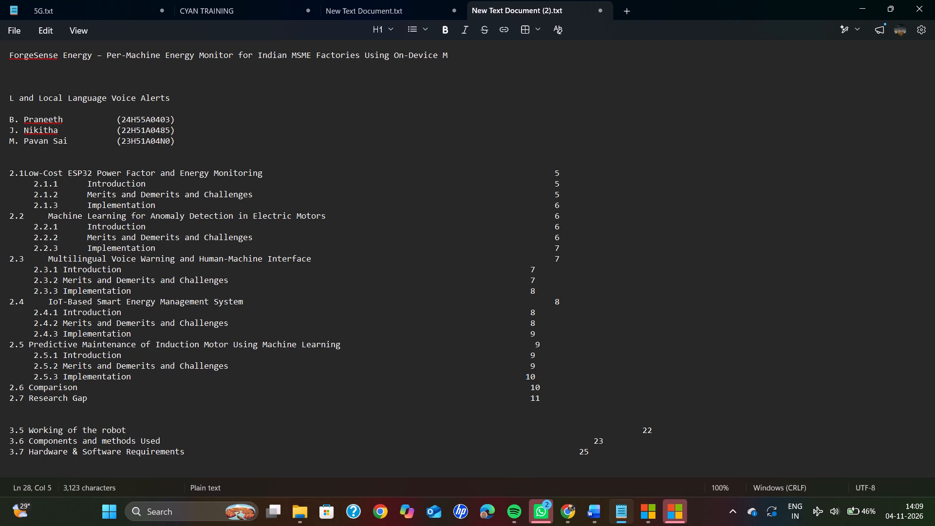
Reduce the gap between the numbers 2.4, 2.2 and 2.3 and their section titles to a single space.
click(48, 301)
key(BackSpace)
key(space)
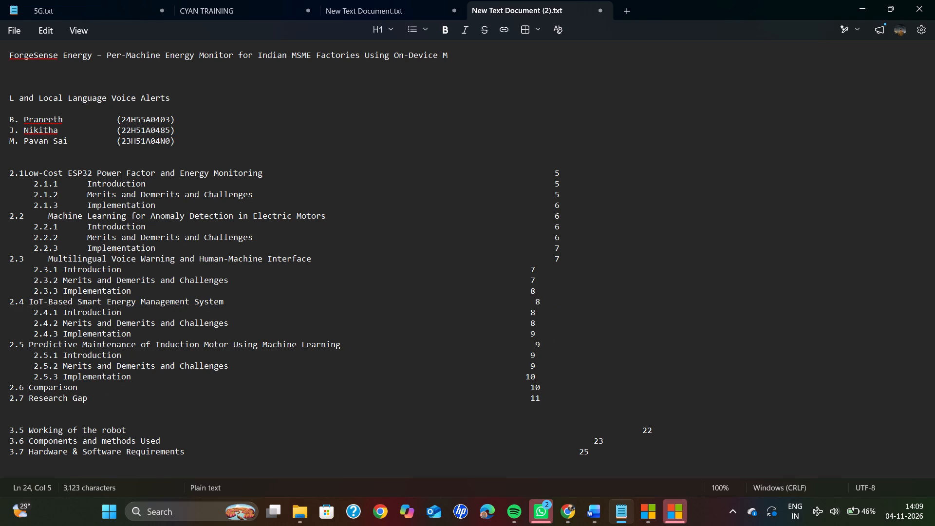
key(Up)
key(Up)
key(Up)
key(Up)
key(Up)
key(Up)
key(Up)
key(Up)
key(Right)
key(BackSpace)
key(space)
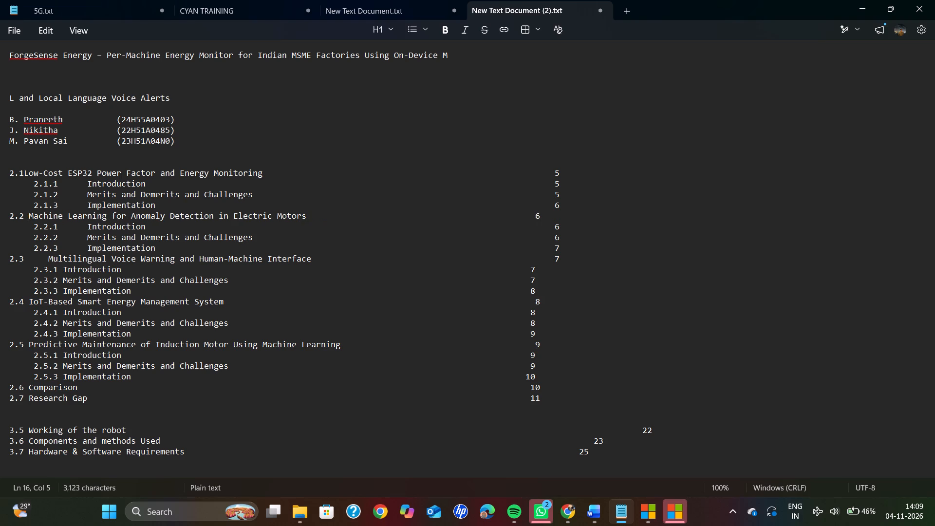
click(49, 258)
key(BackSpace)
key(space)
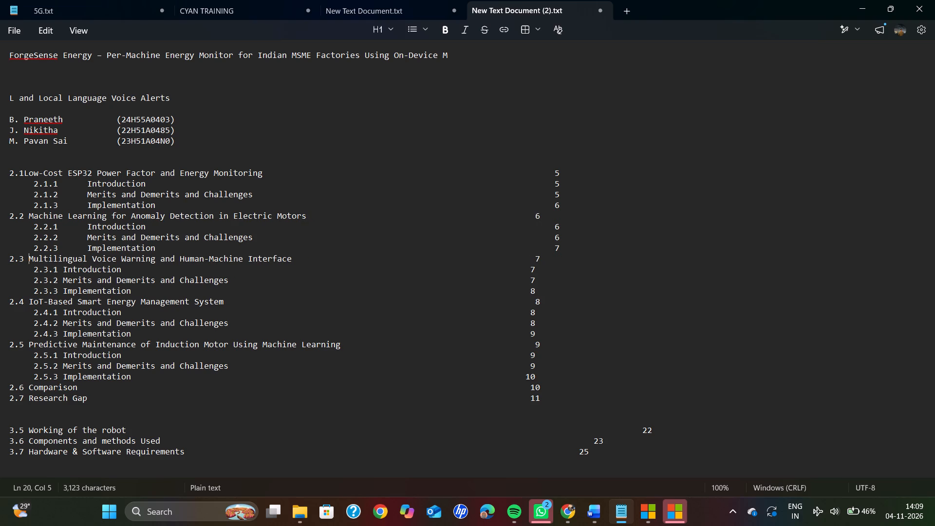
Insert a space between 2.1 and Low-Cost ESP32 Power Factor and Energy Monitoring, and remove one space before its page number.
click(24, 175)
key(space)
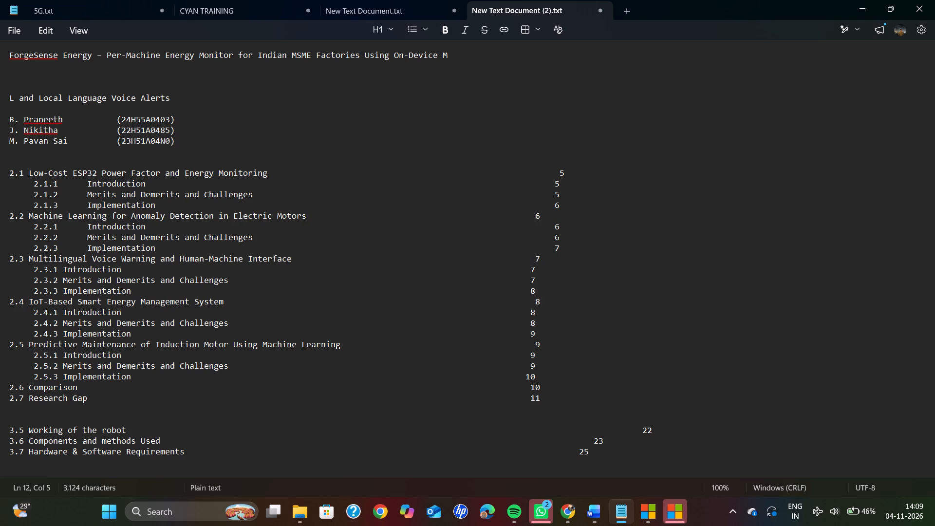
click(539, 176)
key(BackSpace)
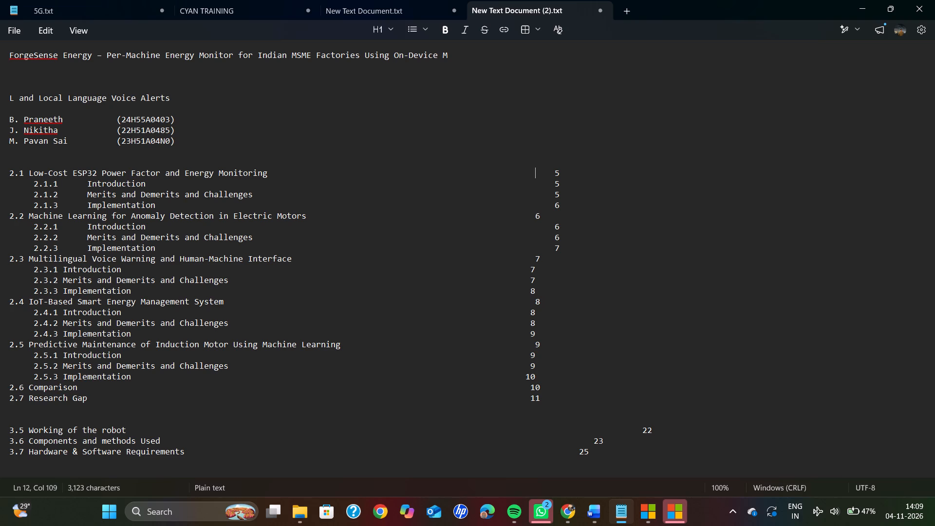
Replace the wide gap after numbers 2.1.1, 2.1.2 and 2.1.3 with a single space before each title.
click(86, 186)
key(BackSpace)
key(space)
key(Down)
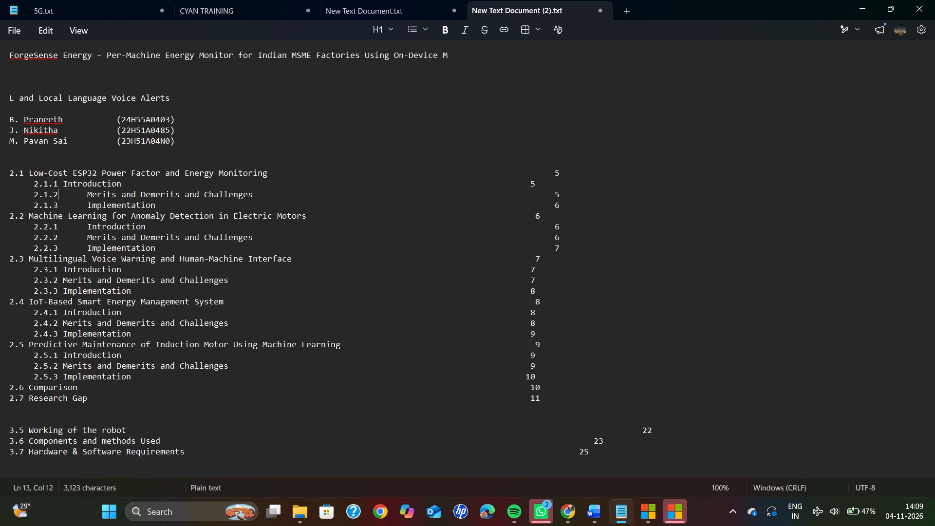
key(Right)
key(BackSpace)
key(space)
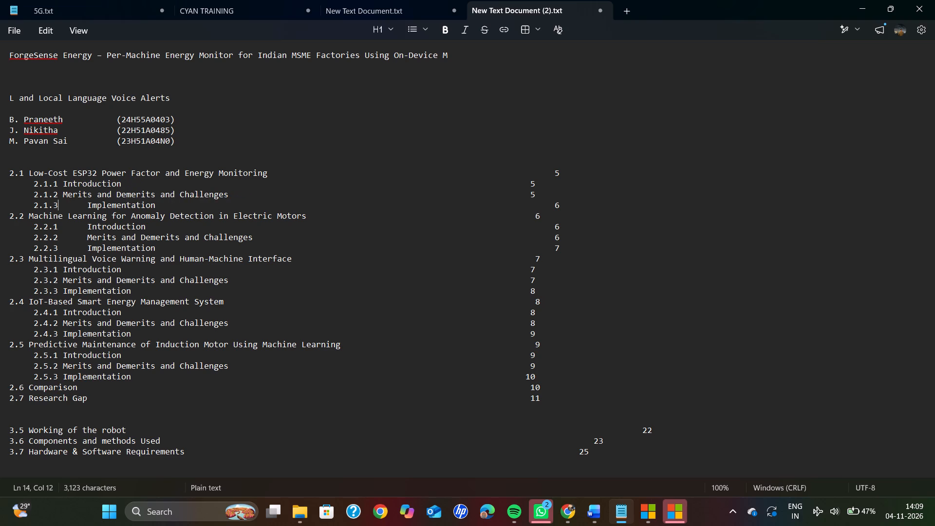
key(Down)
key(Right)
key(BackSpace)
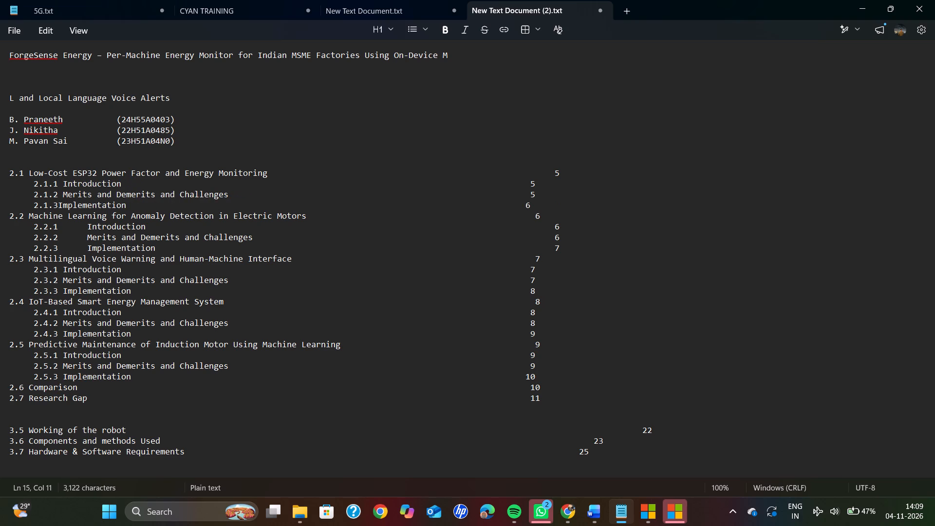
key(space)
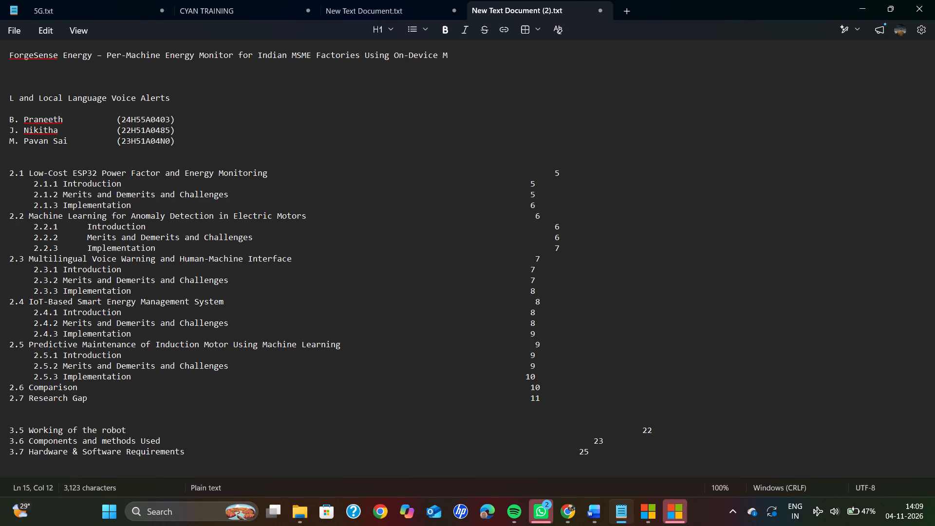
Replace the wide gap after numbers 2.2.1, 2.2.2 and 2.2.3 with a single space before each title.
click(85, 233)
key(BackSpace)
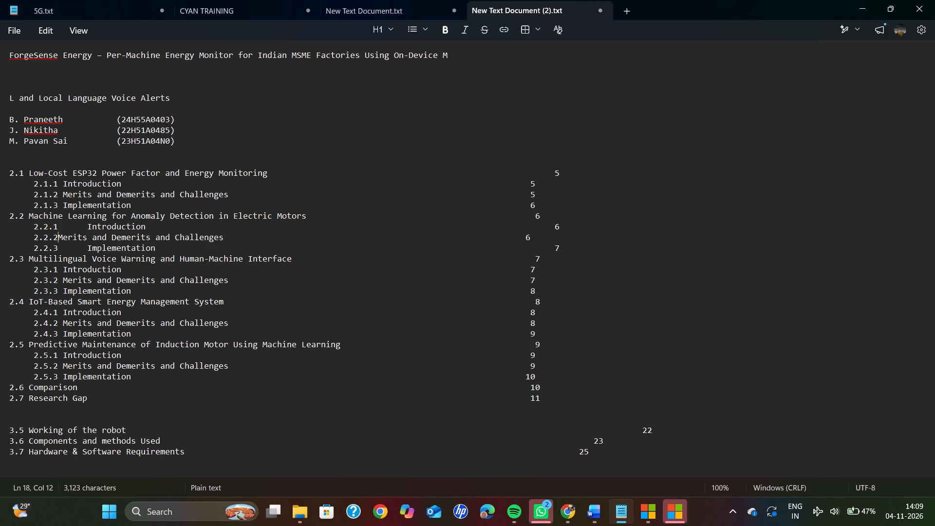
key(space)
key(Up)
key(Right)
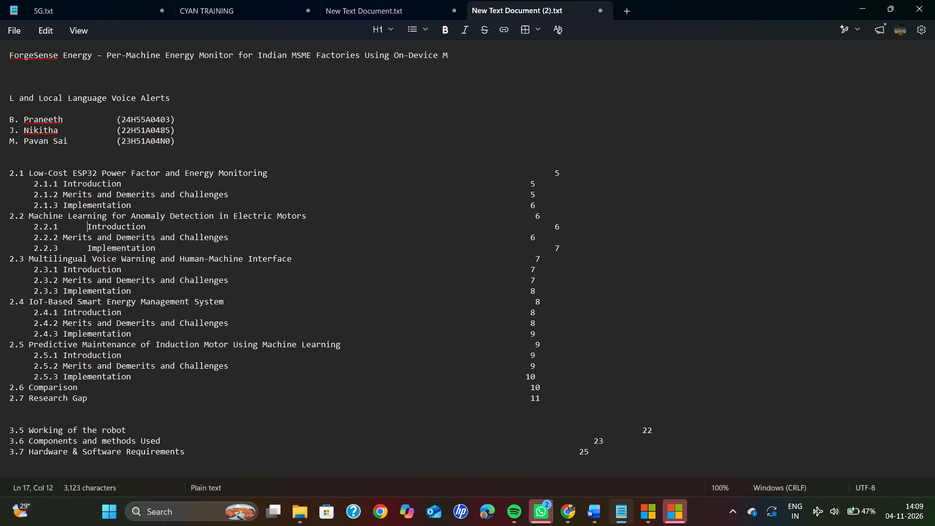
key(BackSpace)
key(space)
key(Down)
key(Down)
key(Right)
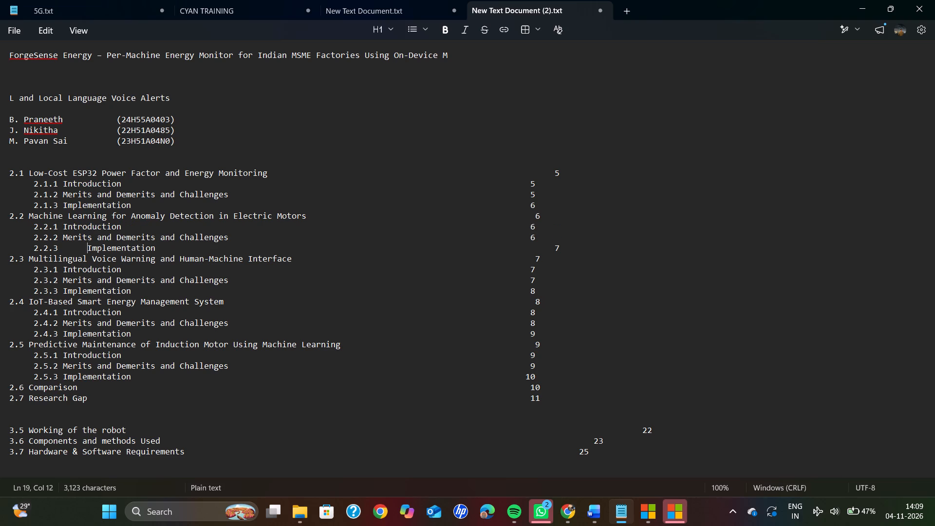
key(BackSpace)
key(space)
Add five spaces before the page number of 2.1.1 Introduction to align it with the page number of 2.1.
click(519, 185)
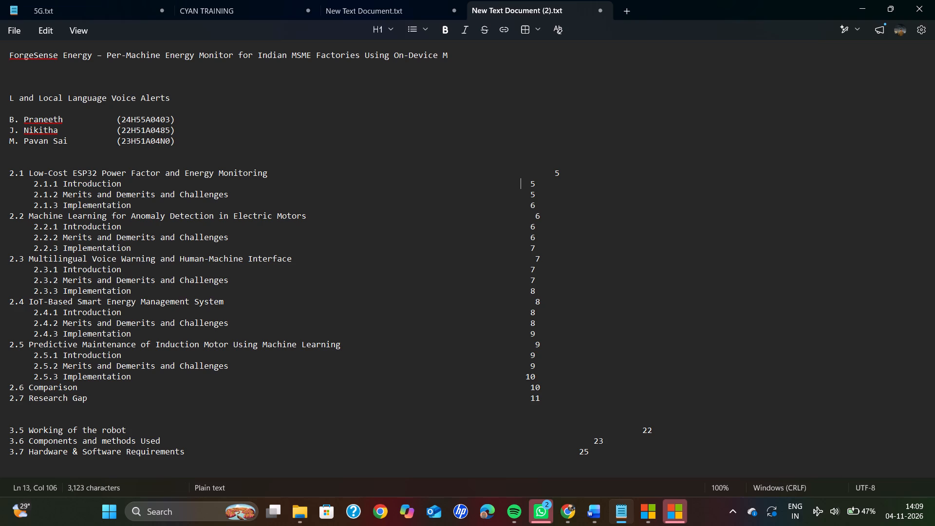
key(Tab)
key(BackSpace)
key(space)
key(space)
key(space)
key(space)
key(space)
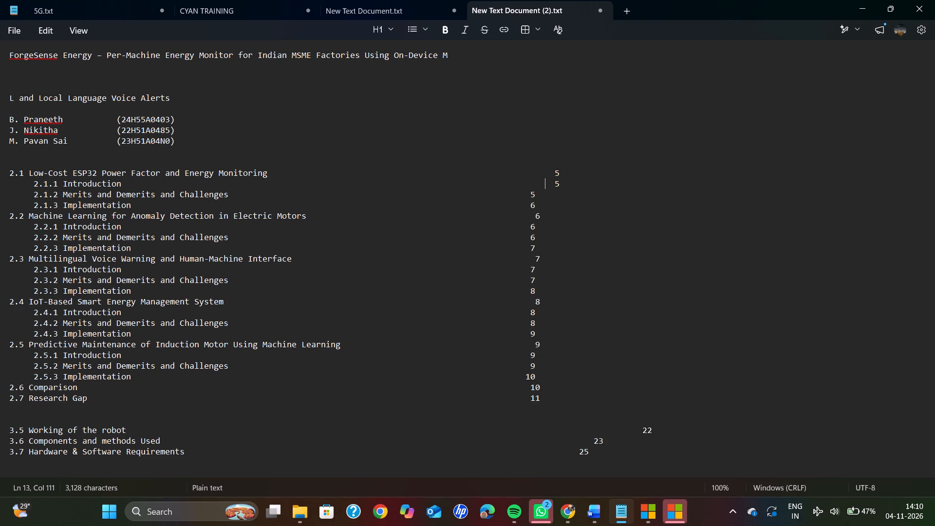
Copy five spaces from the 2.1.1 line and paste them before the page numbers of 2.1.2 and 2.1.3.
drag(555, 185, 528, 186)
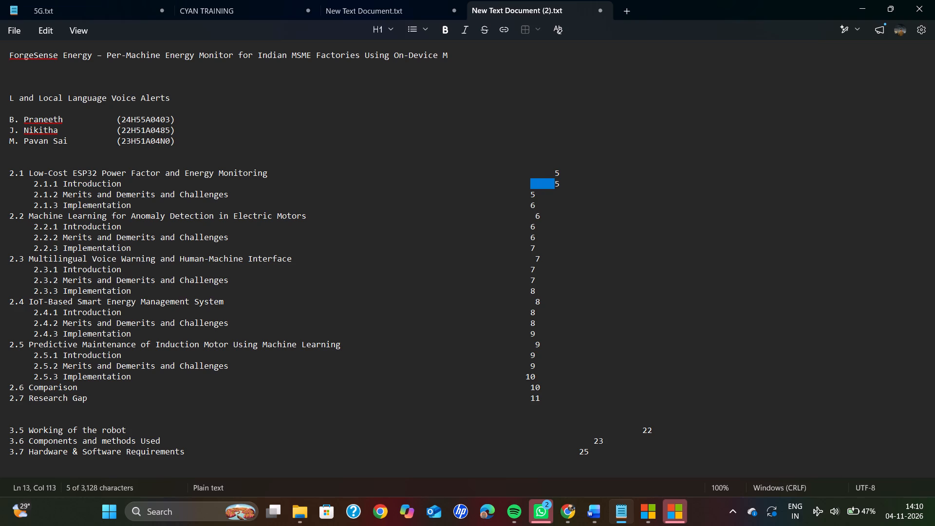
key(ctrl+c)
key(ctrl+c)
click(501, 198)
key(ctrl+v)
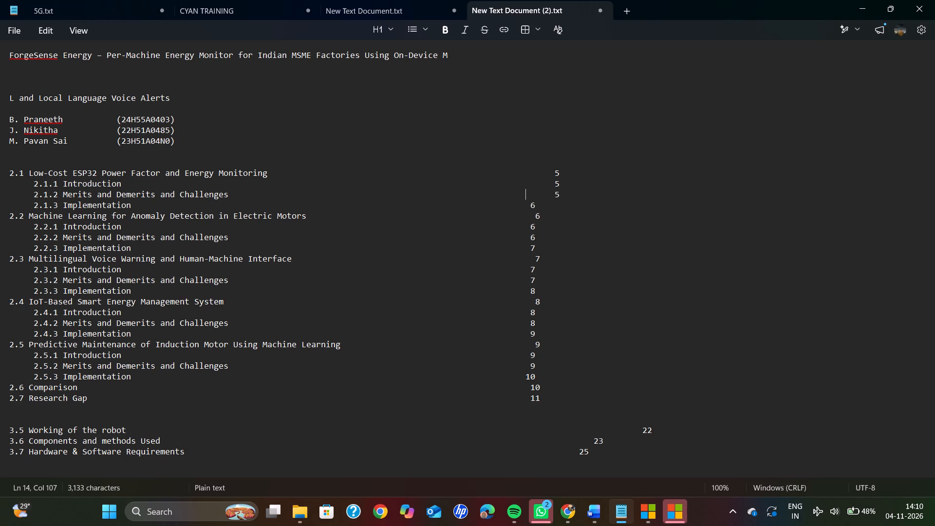
click(487, 207)
key(ctrl+v)
Paste the copied five spaces before the page numbers of 2.2, 2.2.1, 2.2.2, 2.2.3 and 2.3.
click(480, 219)
key(ctrl+v)
click(464, 248)
key(ctrl+v)
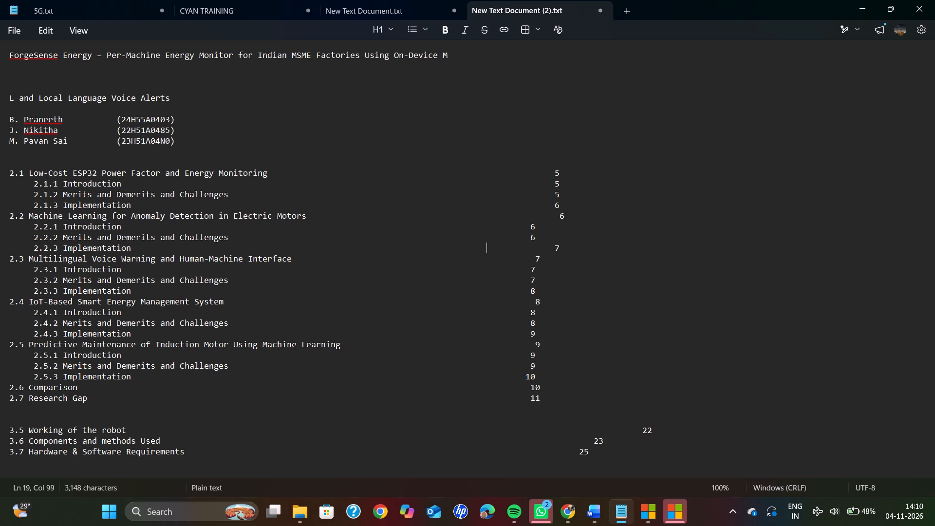
click(449, 229)
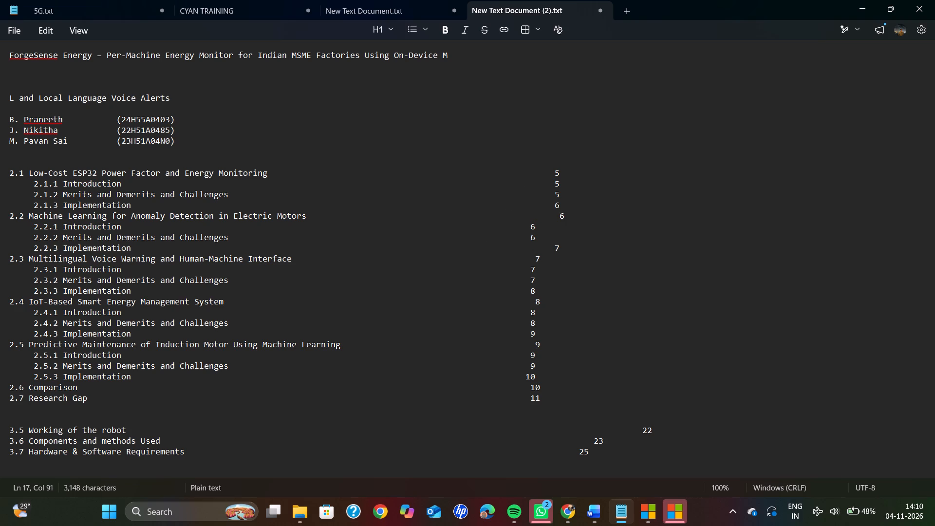
key(ctrl+v)
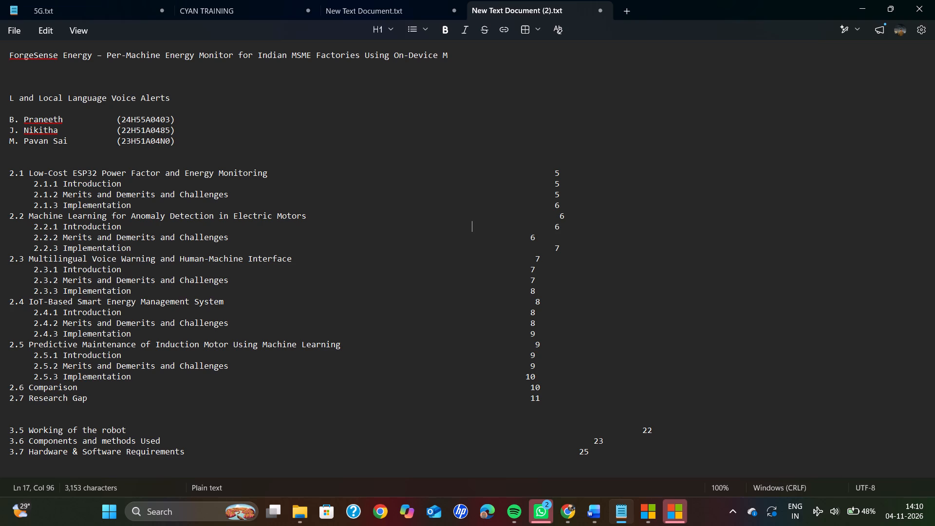
key(Down)
key(ctrl+v)
key(Down)
key(ctrl+v)
key(Down)
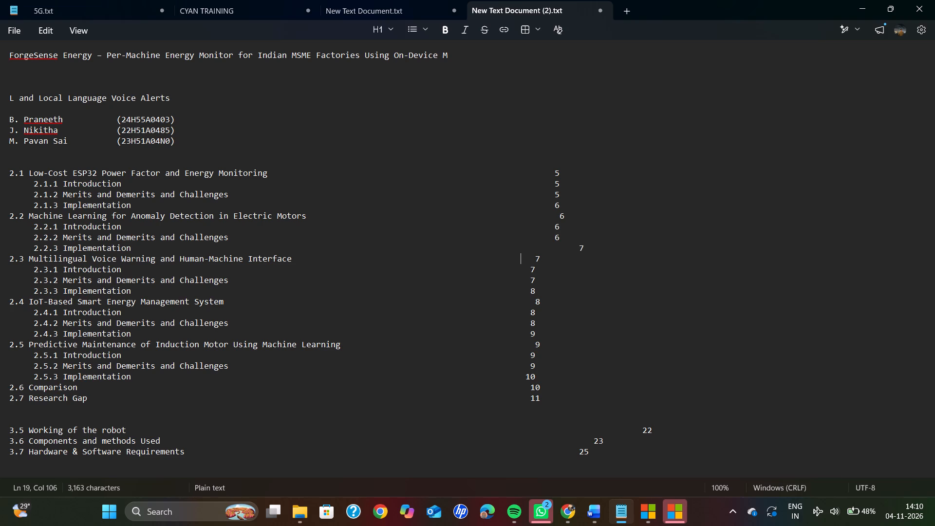
key(ctrl+v)
key(Down)
Delete the five surplus spaces before the page number of 2.2.3 Implementation to align it with the lines above.
key(Up)
key(Up)
key(BackSpace)
key(BackSpace)
key(BackSpace)
key(BackSpace)
key(BackSpace)
Remove one space before the page numbers of 2.2 and 2.3 to line them up with the page number column.
key(Up)
key(Up)
key(Up)
key(BackSpace)
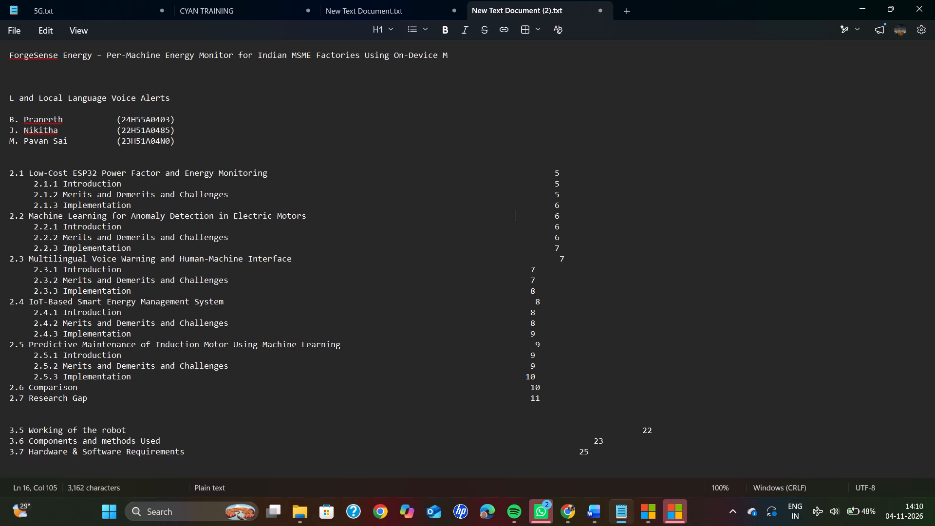
key(Down)
key(Down)
key(Down)
key(Down)
key(BackSpace)
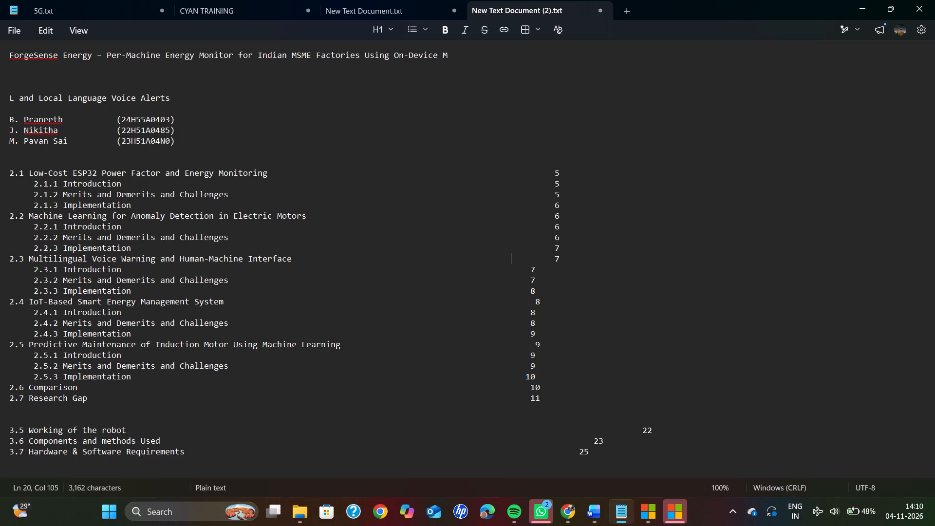
Paste the copied five spaces before the page numbers of 2.3.1, 2.3.2 and 2.3.3.
key(Left)
key(Left)
key(Left)
key(Left)
key(Left)
key(Down)
key(Down)
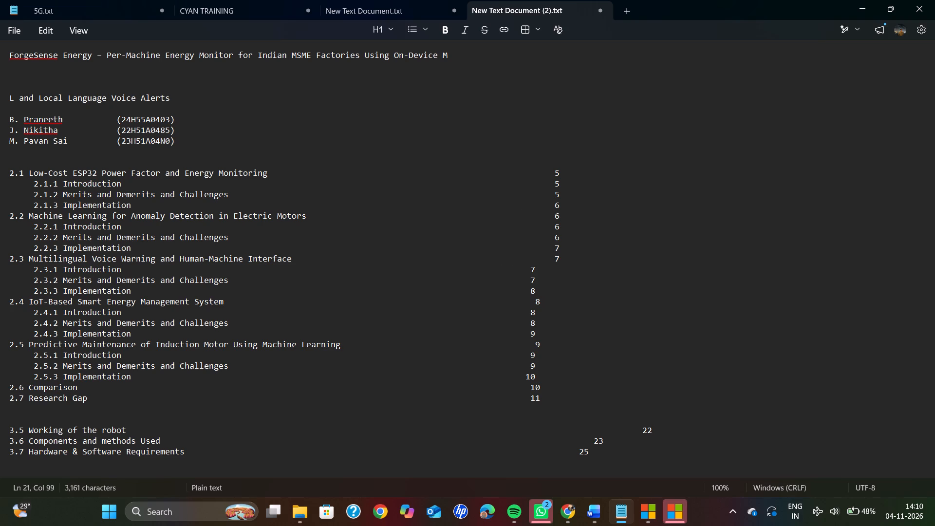
key(Left)
key(Left)
key(Left)
key(Left)
key(Left)
key(Left)
key(Left)
key(Left)
key(Left)
key(Left)
key(Left)
key(Left)
key(Left)
key(Left)
key(Left)
key(Left)
key(Left)
key(Left)
key(ctrl+v)
key(Up)
key(ctrl+v)
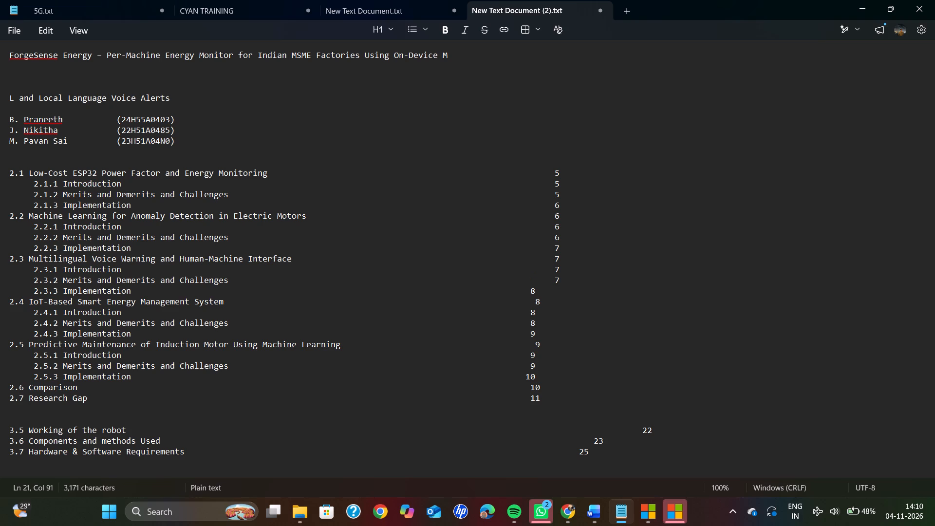
key(Down)
key(Down)
key(ctrl+v)
Paste the copied five spaces before the page numbers of 2.4, 2.4.1 and 2.4.2.
key(Down)
key(ctrl+v)
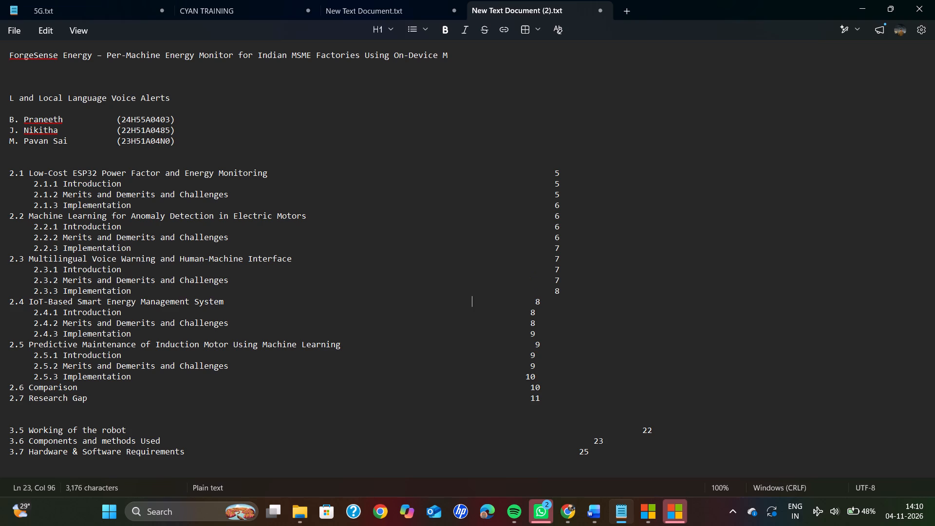
key(Down)
key(ctrl+v)
key(Down)
key(ctrl+v)
key(Down)
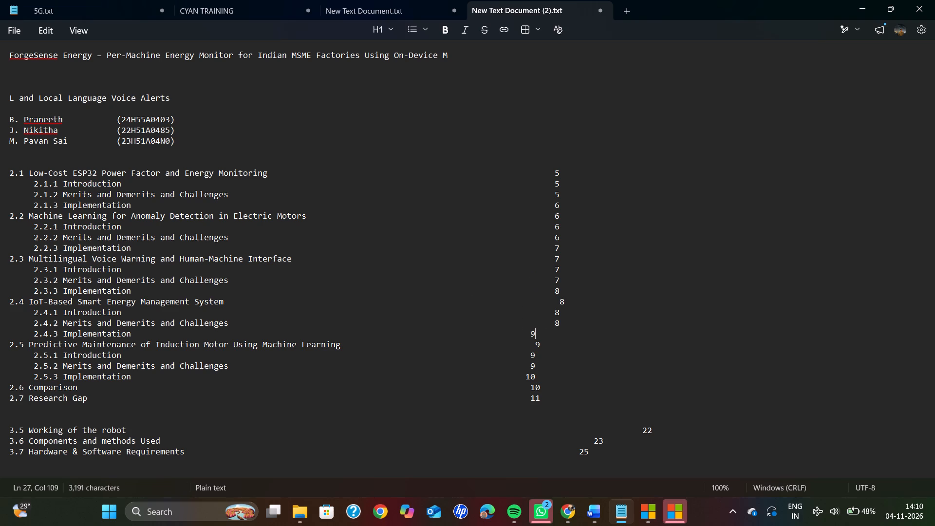
Remove one space before the page number of 2.4 IoT-Based Smart Energy Management System to line it up with the column.
key(Up)
key(Up)
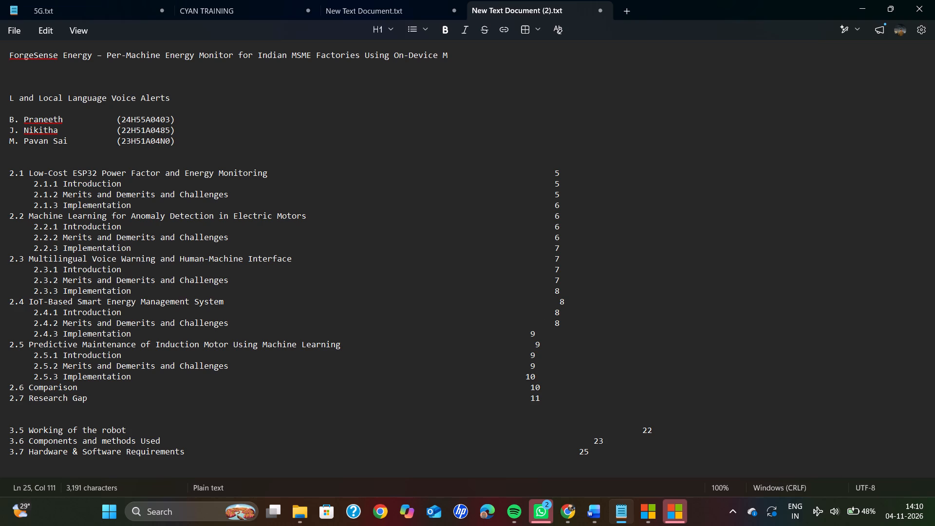
key(Up)
key(BackSpace)
Insert five spaces before the page number of 2.4.3 Implementation.
key(Down)
key(Down)
key(Down)
key(Left)
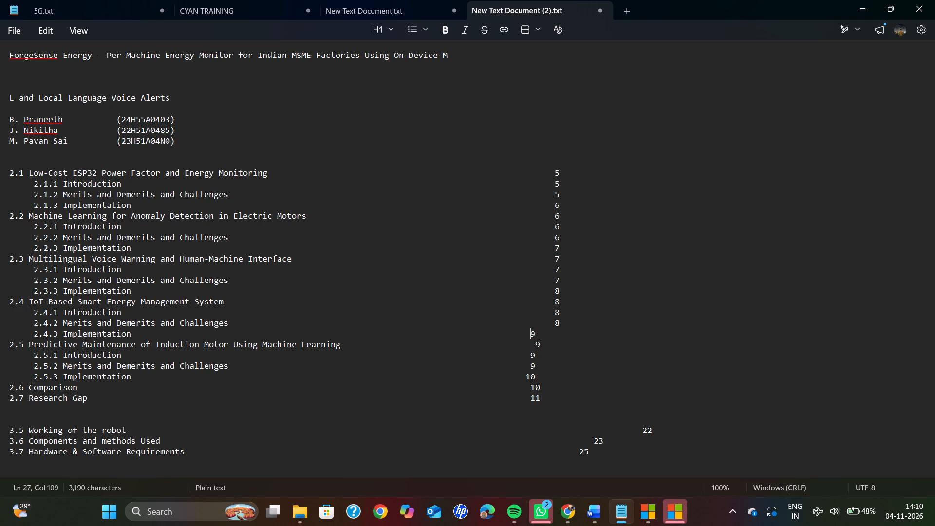
key(space)
key(space)
key(space)
key(space)
key(space)
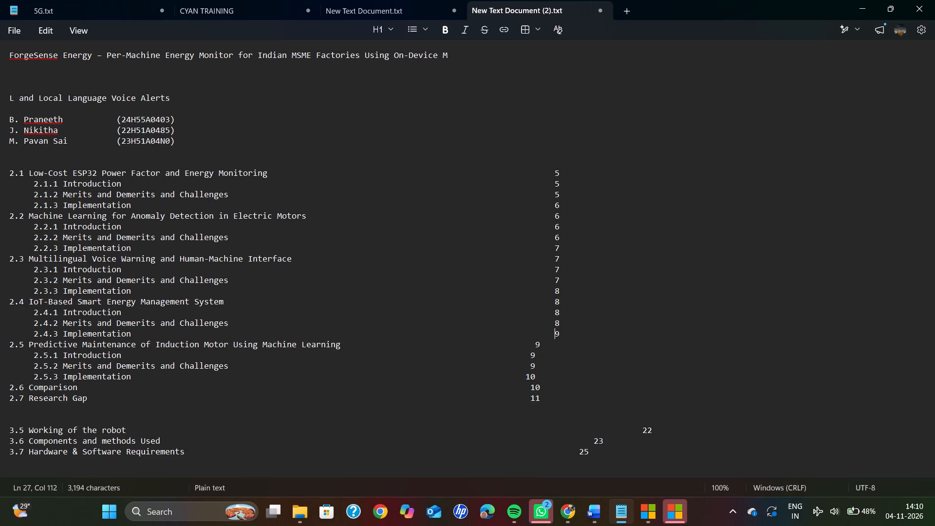
Insert four spaces ahead of the page number of 2.5 and five ahead of that of 2.5.1 Introduction.
key(Left)
key(Left)
key(Left)
key(Left)
key(Left)
key(Left)
key(Left)
key(Left)
key(Left)
key(Left)
key(Left)
key(Left)
key(Left)
key(Left)
key(Left)
key(Left)
key(Left)
key(Left)
key(Left)
key(Left)
key(Left)
key(Left)
key(Down)
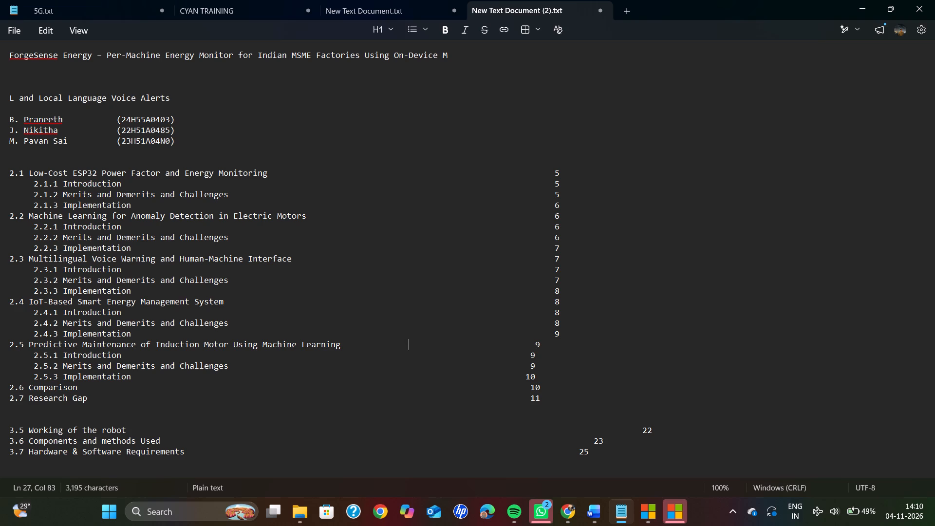
key(space)
key(space)
key(space)
key(space)
key(Down)
key(space)
key(space)
key(space)
key(space)
key(space)
Insert five spaces ahead of the page numbers of 2.5.2 Merits and Demerits and Challenges and 2.5.3 Implementation.
key(Down)
key(space)
key(space)
key(space)
key(space)
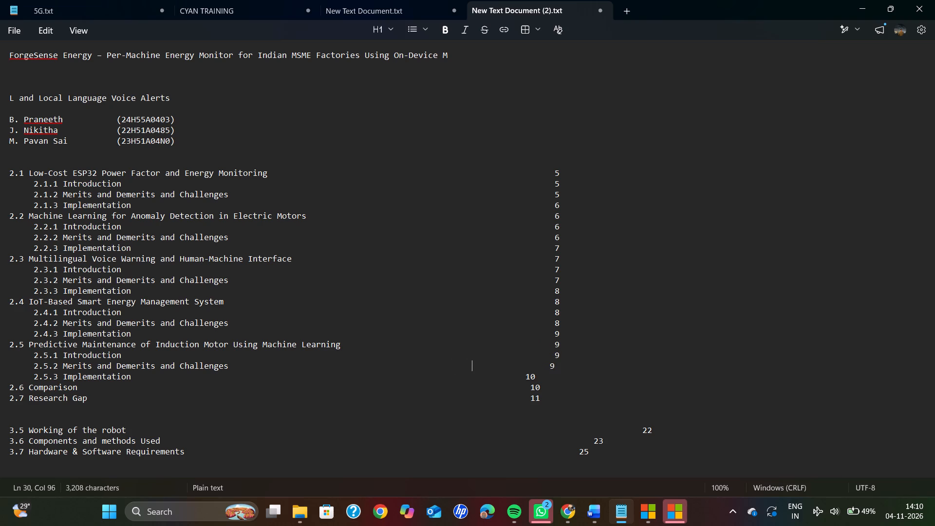
key(space)
key(Down)
key(space)
key(space)
key(space)
key(space)
key(space)
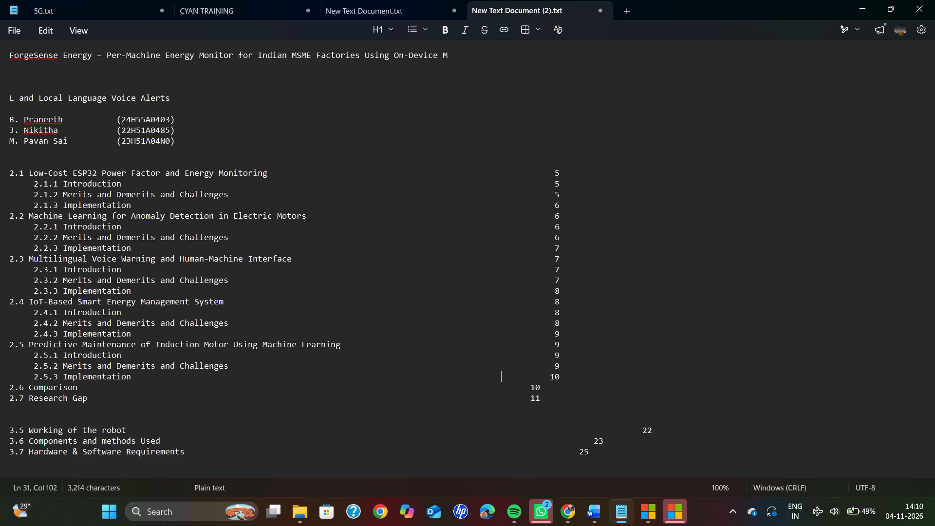
Insert four spaces ahead of the page numbers of 2.6 Comparison and 2.7 Research Gap.
key(Down)
key(space)
key(space)
key(space)
key(space)
key(Down)
key(space)
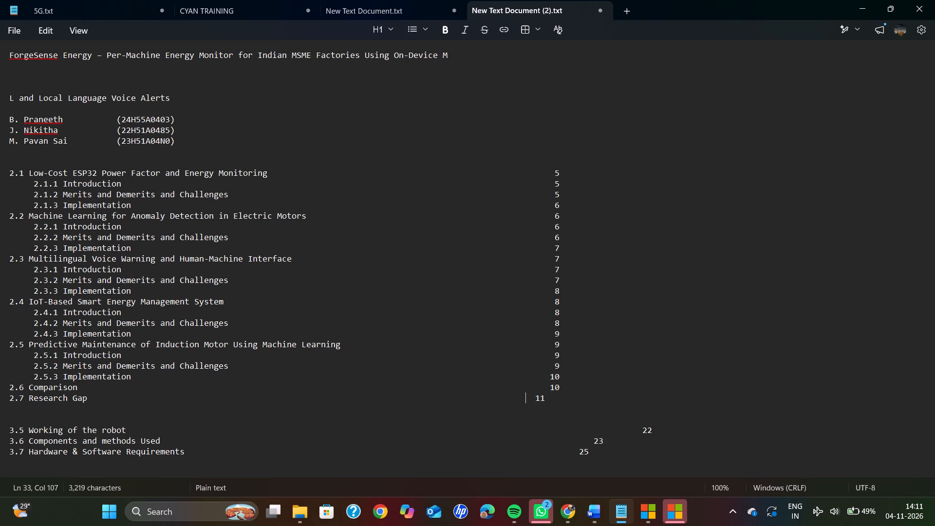
key(space)
key(space)
key(space)
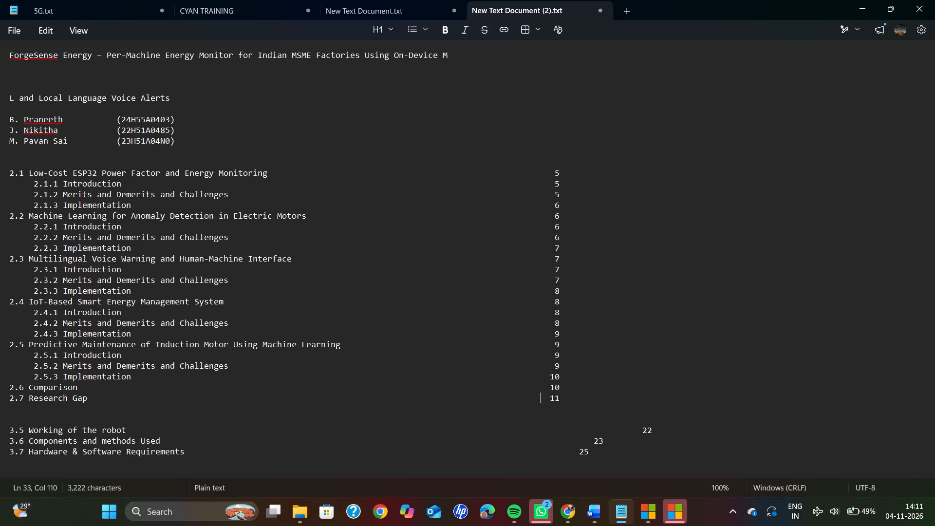
Copy the whole aligned block of contents entries from 2.1 through 2.7 Research Gap.
drag(567, 398, 0, 193)
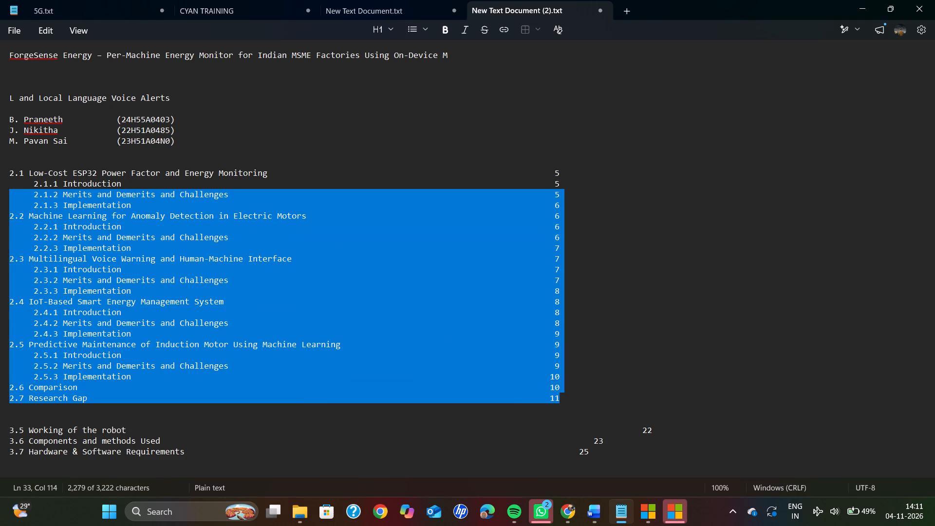
drag(0, 193, 0, 174)
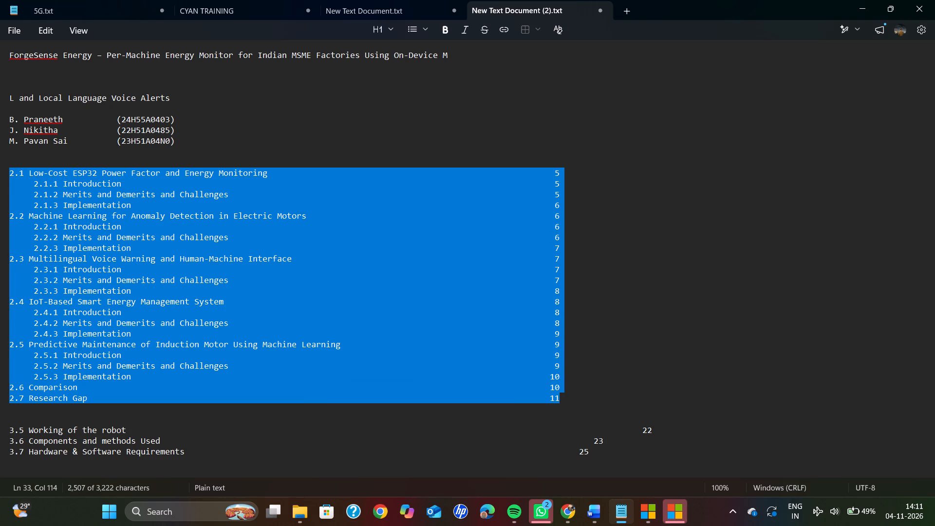
key(ctrl+c)
key(ctrl+c)
key(ctrl+c)
key(ctrl+c)
key(ctrl+c)
In Word's Smart Autonomous Floating Robotic System report, replace contents entries 2.1 to 2.7 and the stray 5 below with the copied block.
click(558, 466)
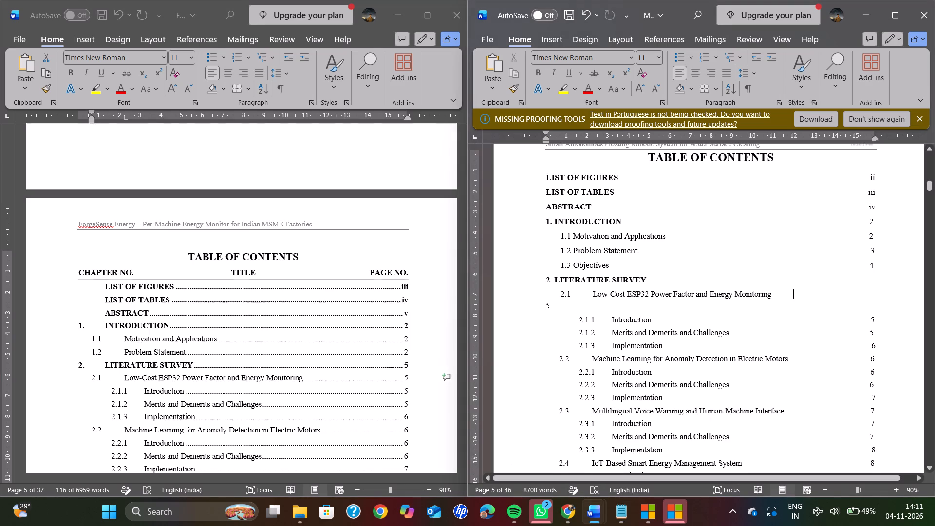
scroll(731, 428, down, 1)
scroll(799, 430, down, 1)
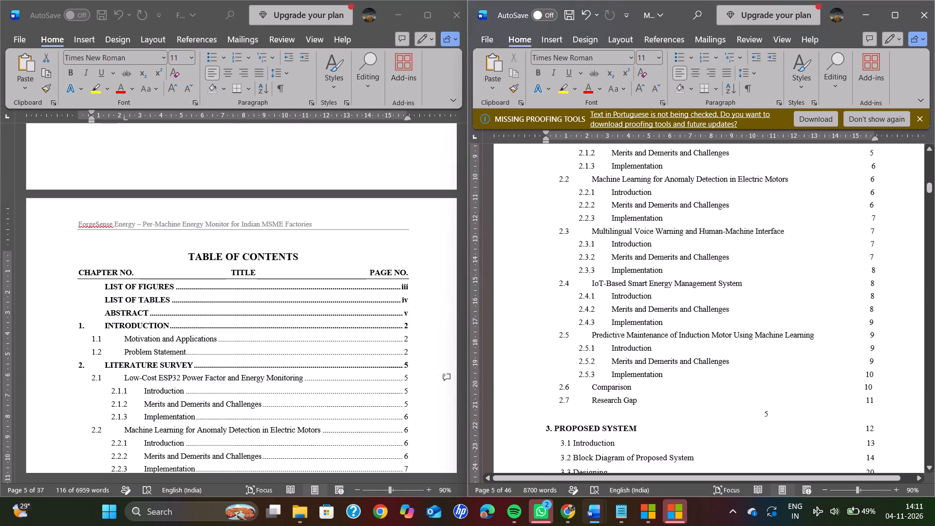
drag(769, 412, 661, 355)
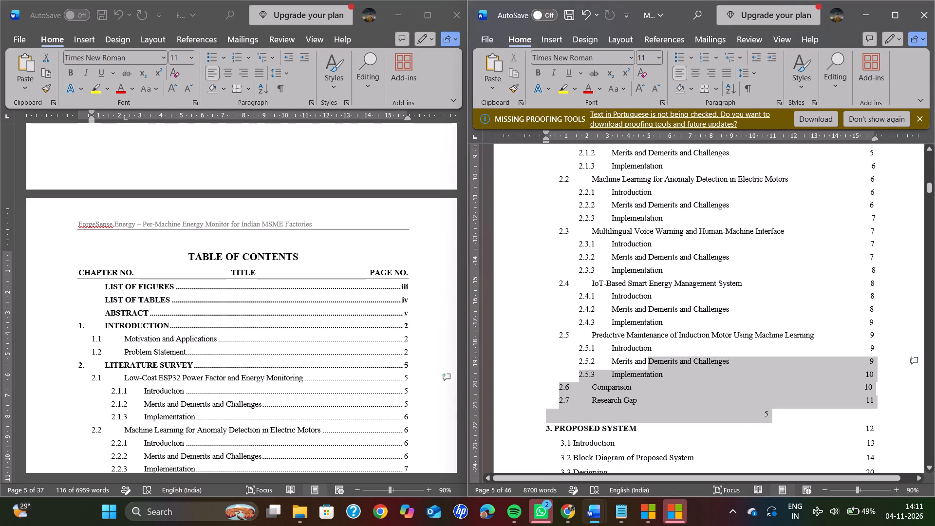
drag(661, 355, 562, 173)
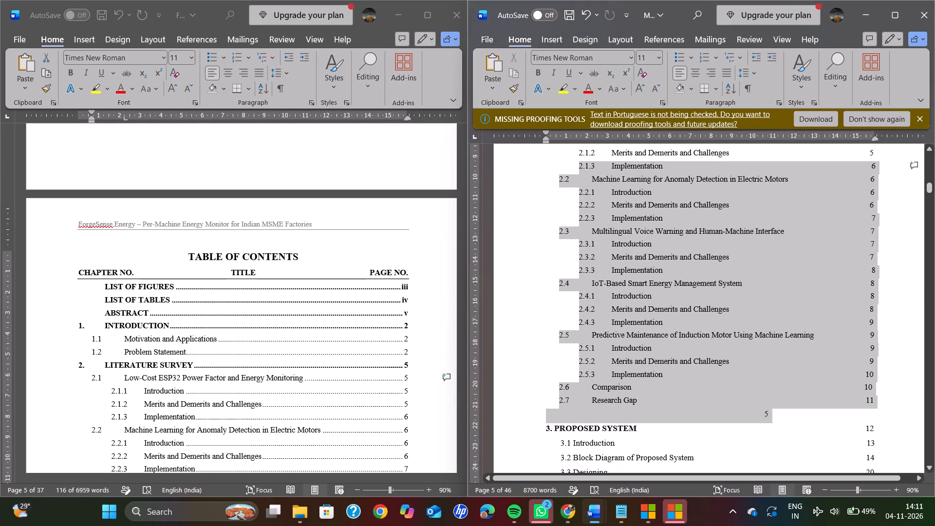
drag(562, 173, 561, 316)
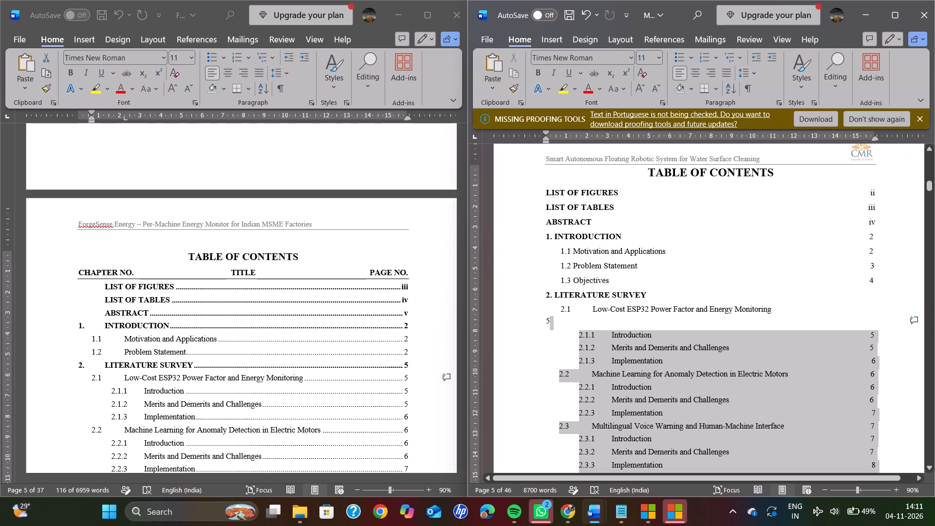
drag(561, 316, 561, 313)
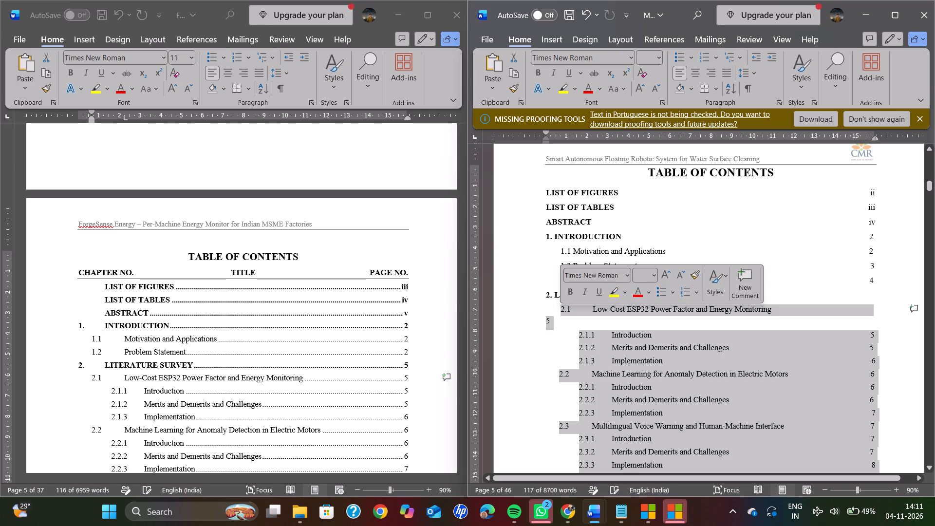
key(ctrl+v)
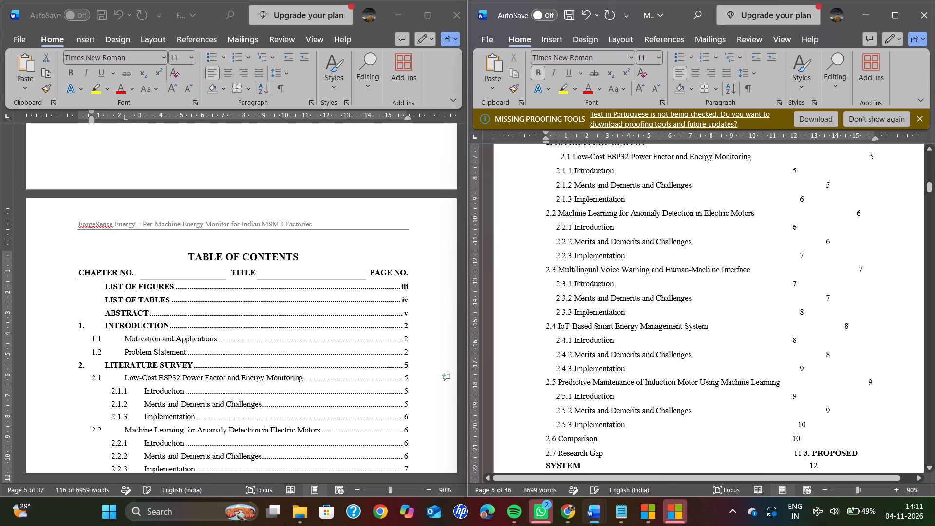
Examine the indentation and page number alignment of the pasted Literature Survey entries in the table of contents.
scroll(644, 316, up, 2)
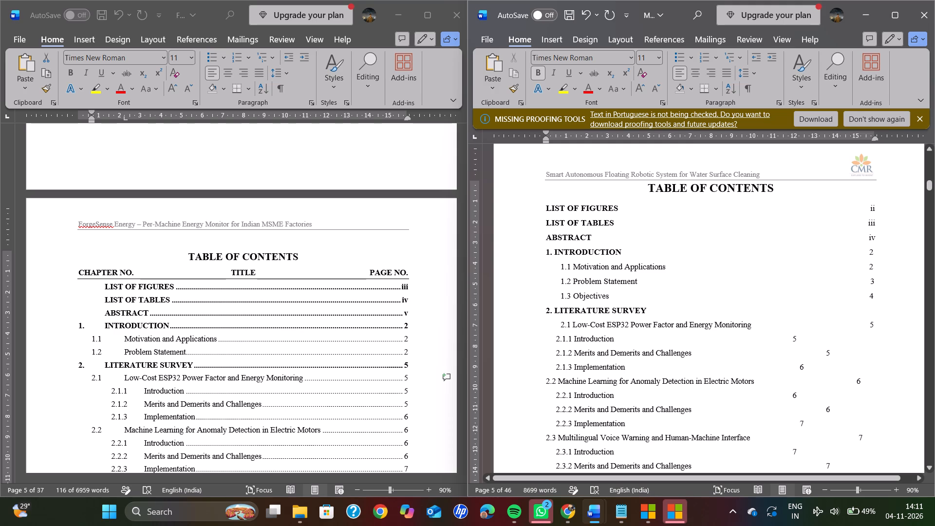
scroll(665, 323, down, 3)
scroll(665, 323, up, 1)
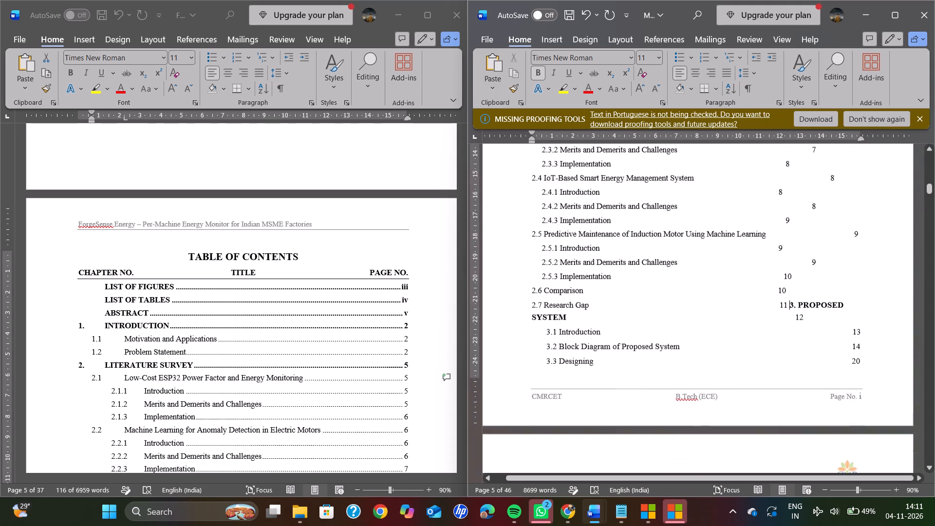
scroll(665, 323, up, 4)
scroll(665, 323, down, 2)
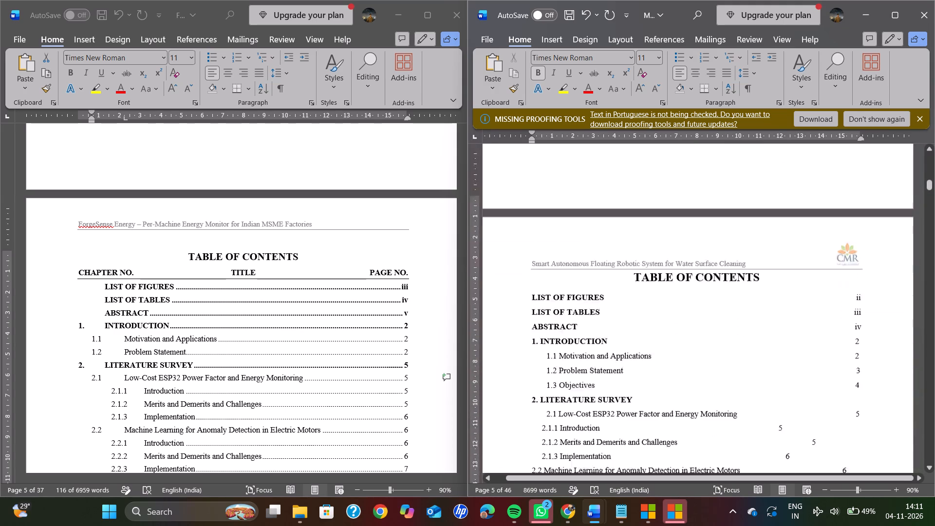
scroll(665, 323, down, 1)
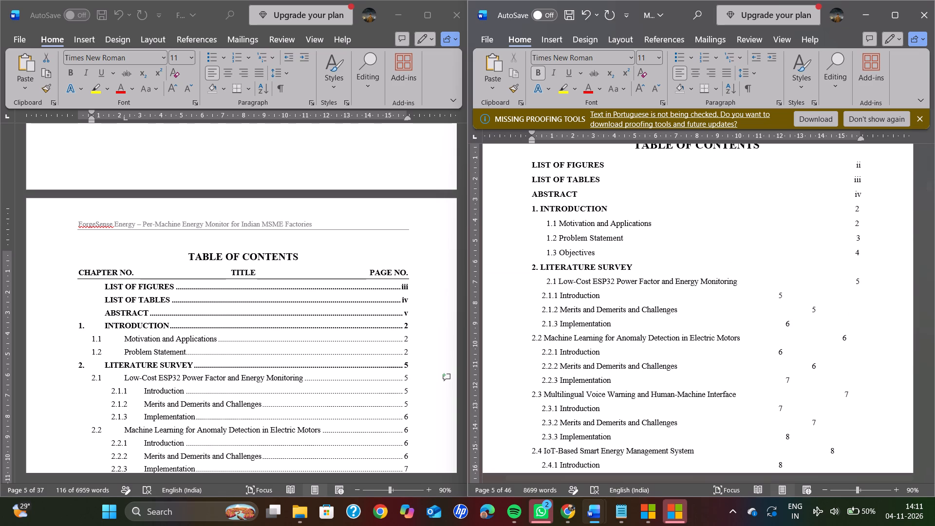
Indent the 2.1.1 Introduction entry beneath the 2.1 heading with twelve added leading spaces.
click(542, 297)
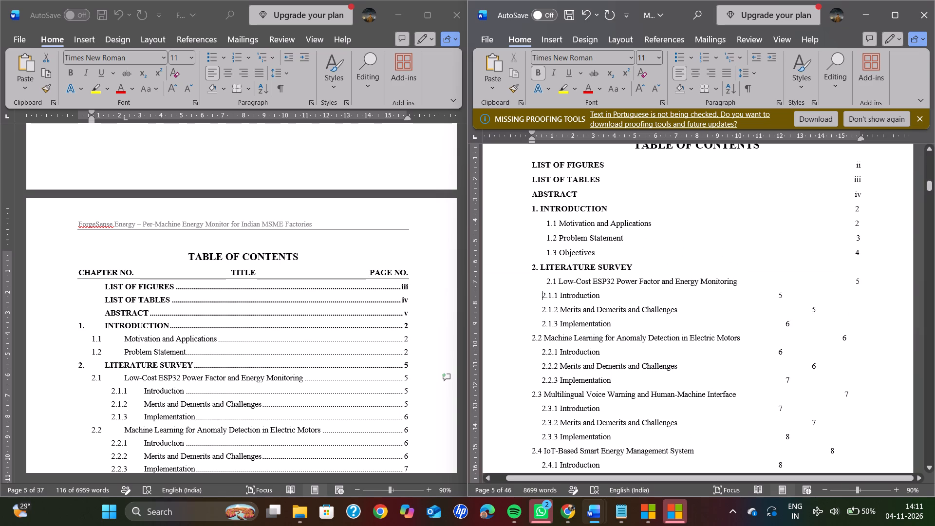
click(542, 297)
key(space)
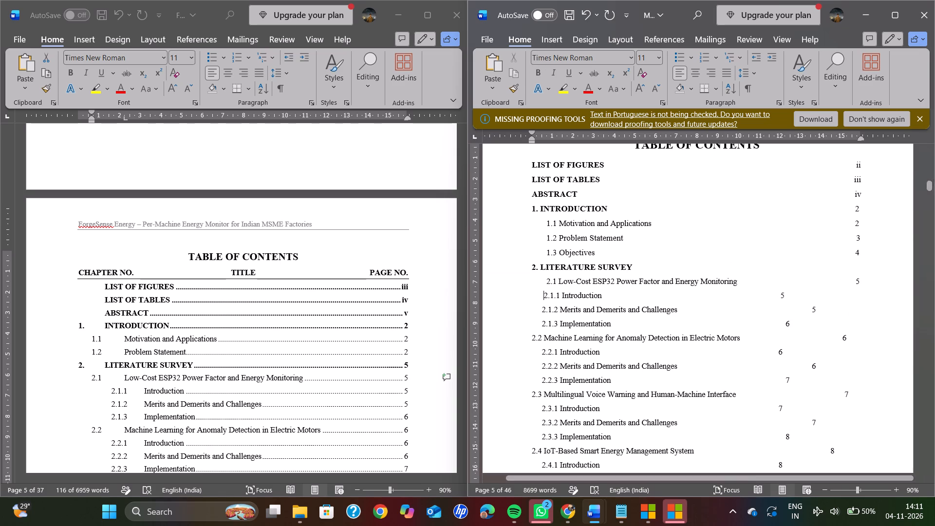
key(space)
key(space)
key(space)
key(space)
key(space)
key(space)
key(space)
key(space)
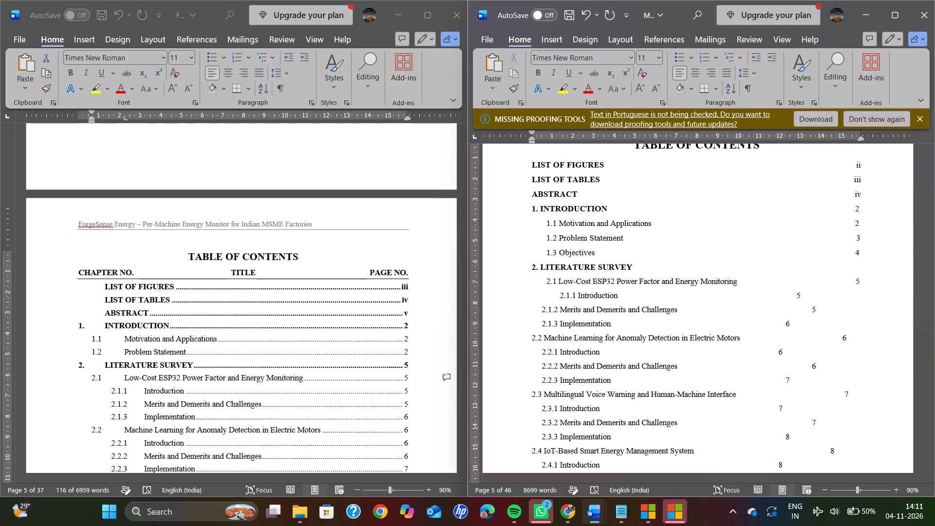
key(BackSpace)
key(BackSpace)
key(space)
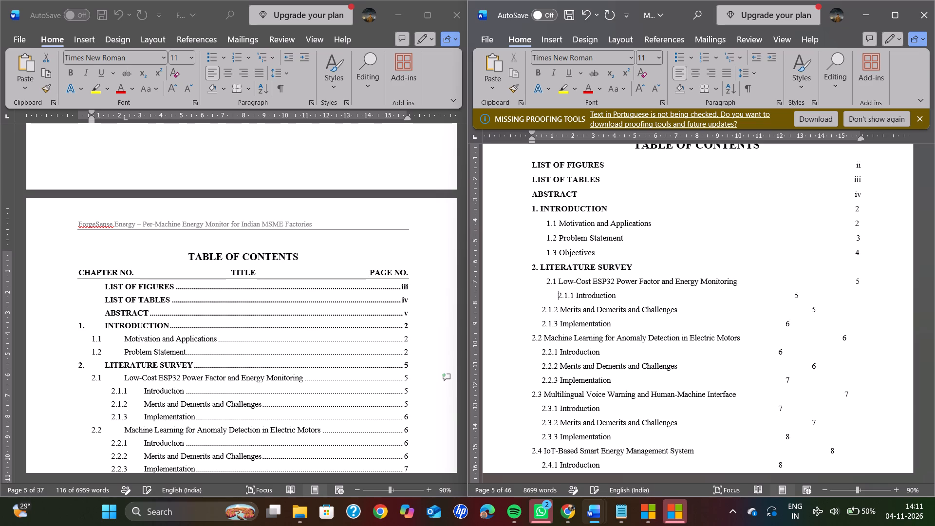
key(space)
key(space)
key(space)
key(space)
Remove three leading spaces from the 2.1.1 Introduction entry to reduce its indent.
key(BackSpace)
key(BackSpace)
key(BackSpace)
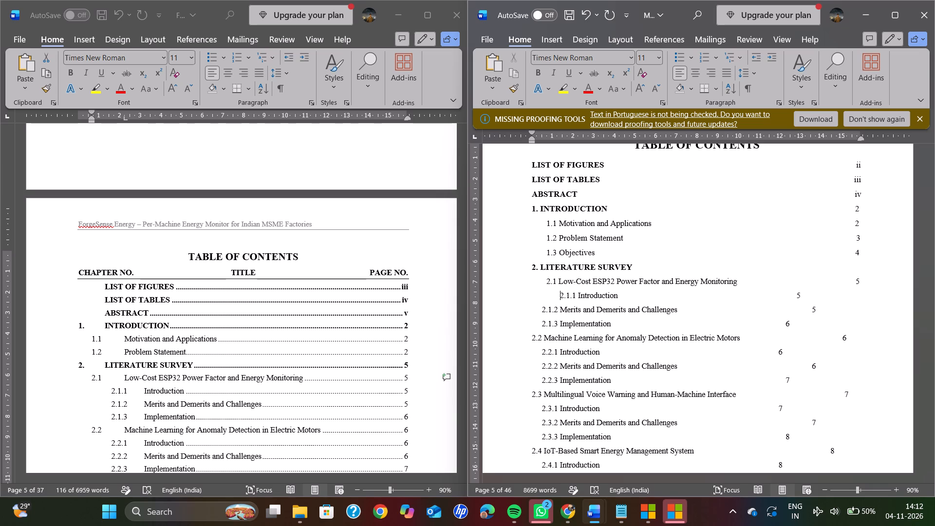
Indent the 2.1.2 Merits and Demerits and Challenges entry with nine leading spaces to line up with 2.1.1.
click(538, 312)
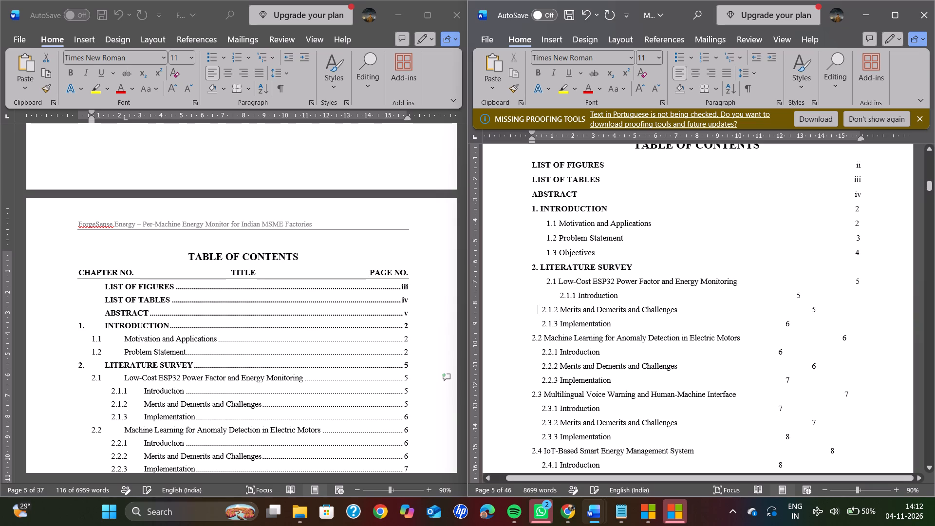
key(space)
key(space)
key(space)
key(space)
key(space)
key(space)
key(space)
key(space)
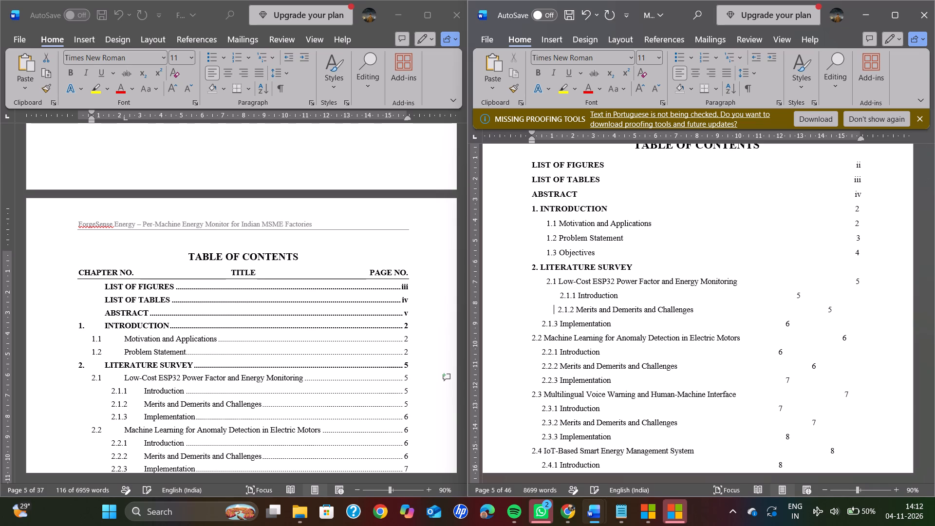
key(space)
Indent the 2.1.3 Implementation entry with leading spaces to line up with 2.1.1 and 2.1.2.
key(Left)
key(Left)
key(Left)
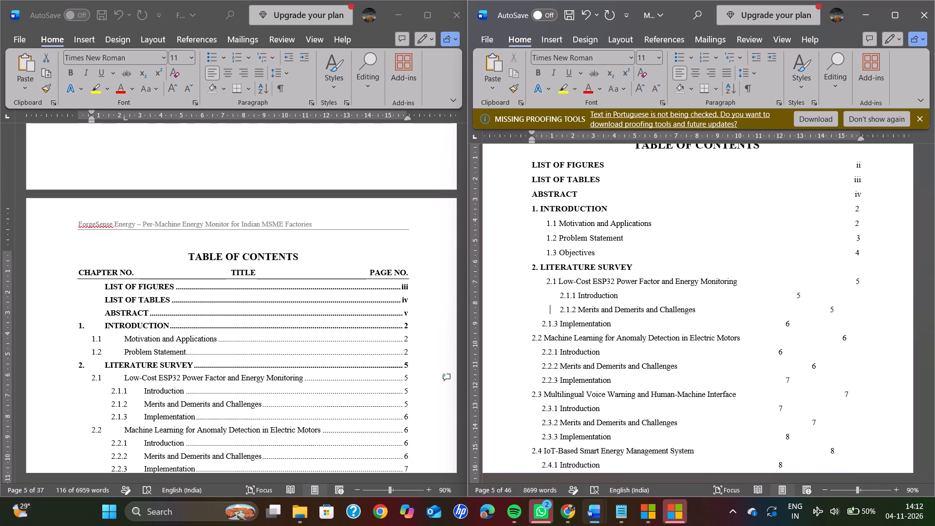
key(Left)
key(Down)
key(Left)
key(Left)
key(space)
key(space)
key(space)
key(space)
key(space)
key(space)
key(space)
key(space)
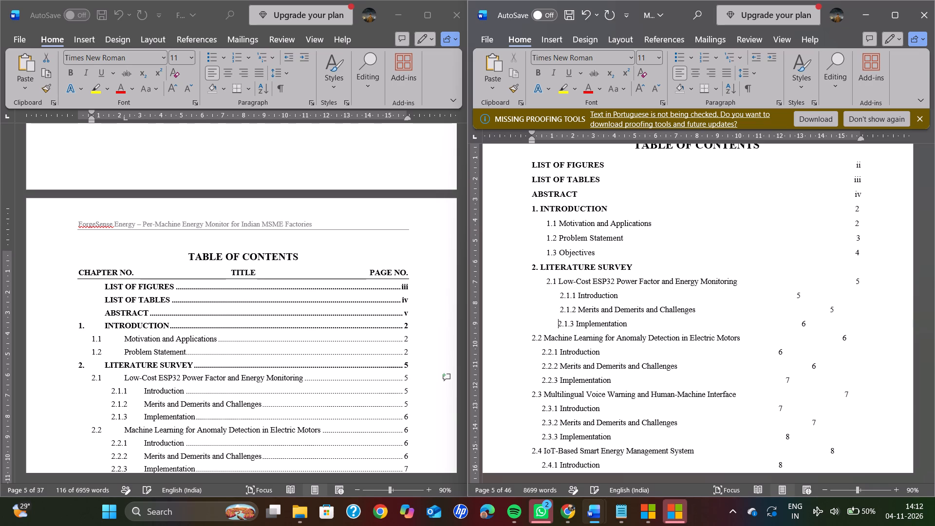
Align the page number 5 of the 2.1.1 Introduction entry under the 2.1 page number by adding spaces before it.
click(762, 301)
key(space)
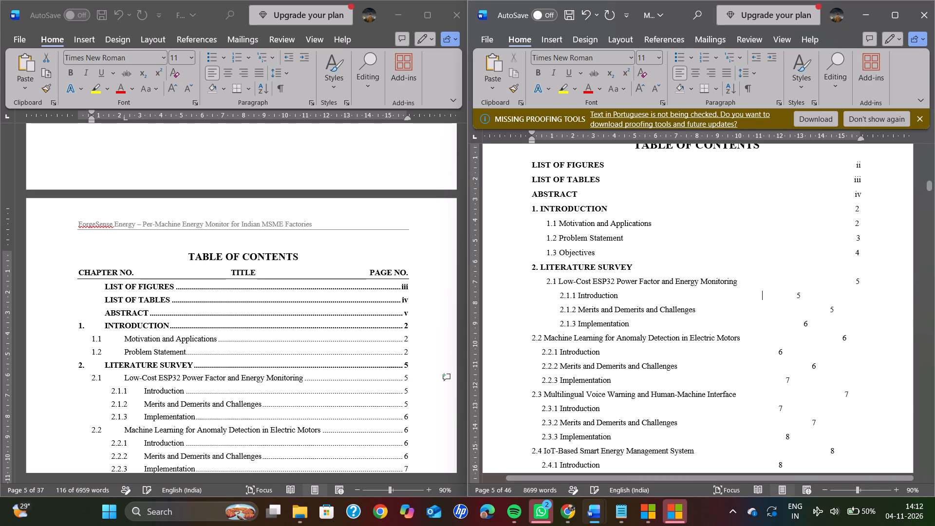
key(space)
key(space)
key(space)
key(space)
key(space)
key(space)
key(space)
key(space)
key(space)
key(space)
key(space)
key(space)
key(space)
key(space)
key(space)
key(space)
key(space)
key(space)
key(space)
key(space)
key(space)
key(space)
key(space)
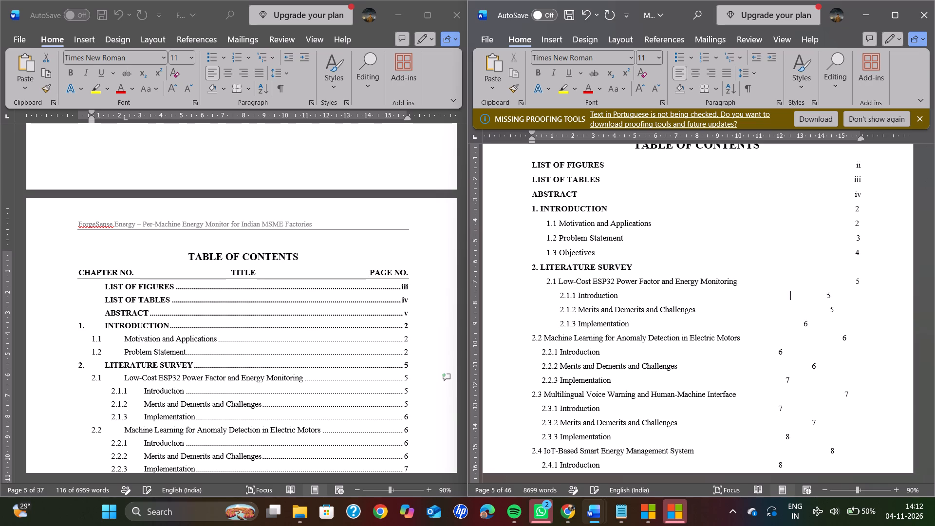
key(space)
key(space)
key(space)
key(space)
key(space)
key(space)
Align the page number 5 of the 2.1.2 entry with the page number column using twelve added spaces.
key(Down)
key(space)
key(space)
key(space)
key(space)
key(space)
key(space)
key(space)
key(space)
key(space)
key(space)
key(space)
key(space)
Align the page number 6 of the 2.1.3 Implementation entry with the page number column using twenty added spaces.
key(Down)
key(Left)
key(space)
key(space)
key(space)
key(space)
key(space)
key(space)
key(space)
key(space)
key(space)
key(space)
key(space)
key(space)
key(space)
key(space)
key(space)
key(space)
key(space)
key(space)
key(space)
key(space)
Shift the 2.2 heading's page number 6 into the page number column with six spaces and check it against the entries above.
key(Right)
key(Down)
key(Left)
key(space)
key(space)
key(space)
key(space)
key(space)
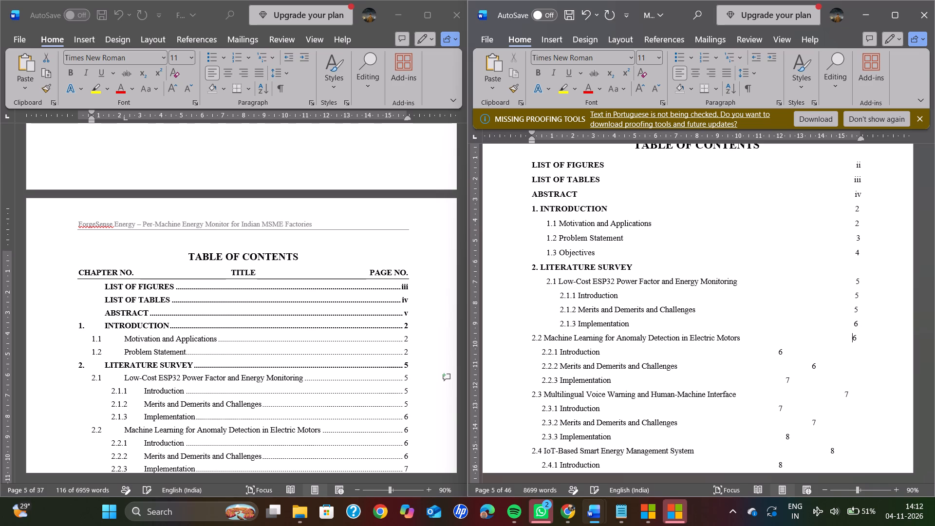
key(space)
key(Up)
key(Up)
key(Up)
key(Up)
key(Down)
key(Down)
key(Down)
key(Down)
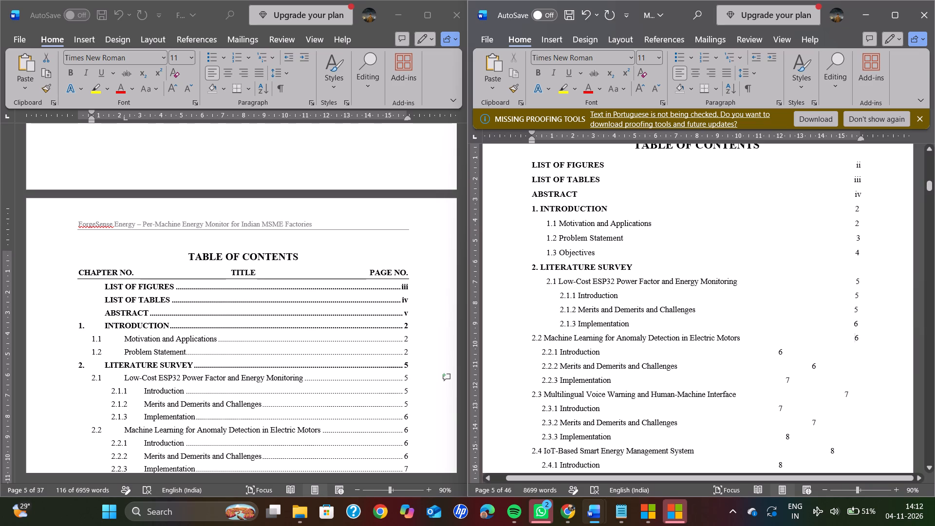
Delete five spaces from the gap before the page number of the 2.2 Machine Learning heading.
click(803, 343)
key(BackSpace)
key(BackSpace)
key(BackSpace)
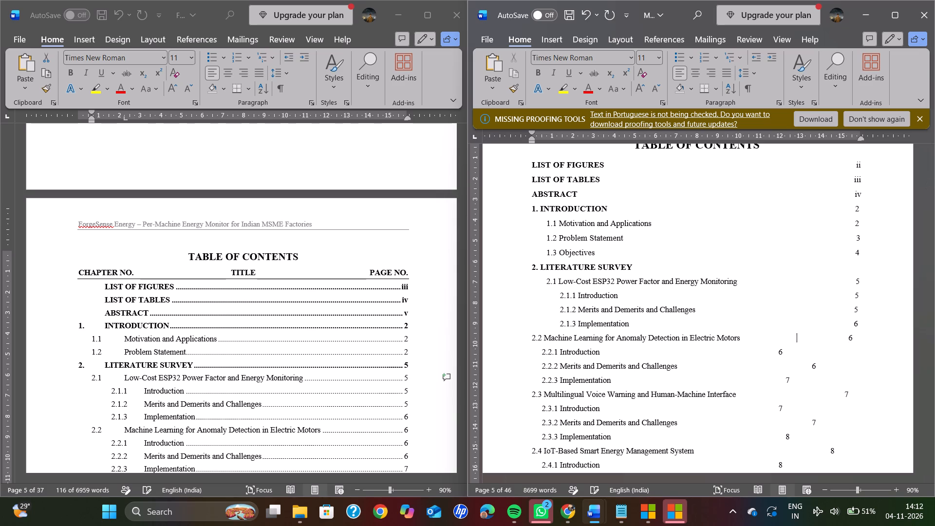
key(BackSpace)
key(BackSpace)
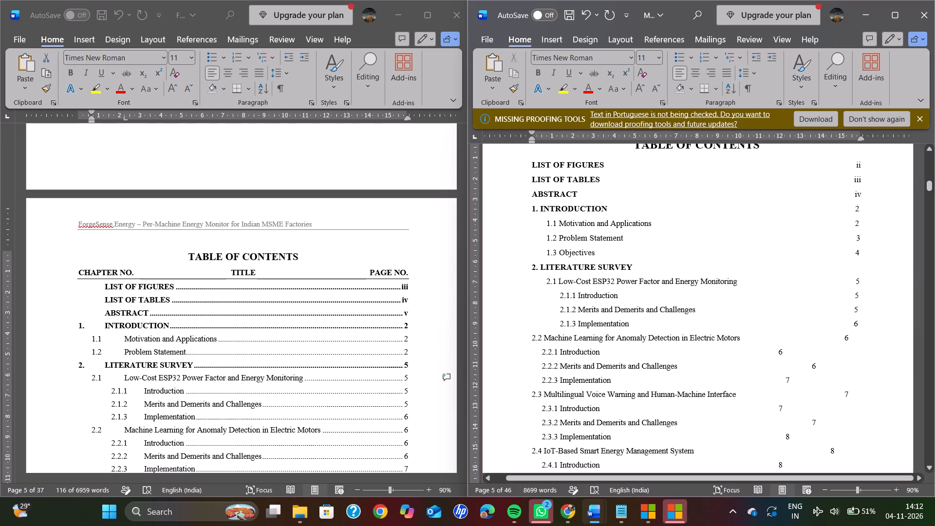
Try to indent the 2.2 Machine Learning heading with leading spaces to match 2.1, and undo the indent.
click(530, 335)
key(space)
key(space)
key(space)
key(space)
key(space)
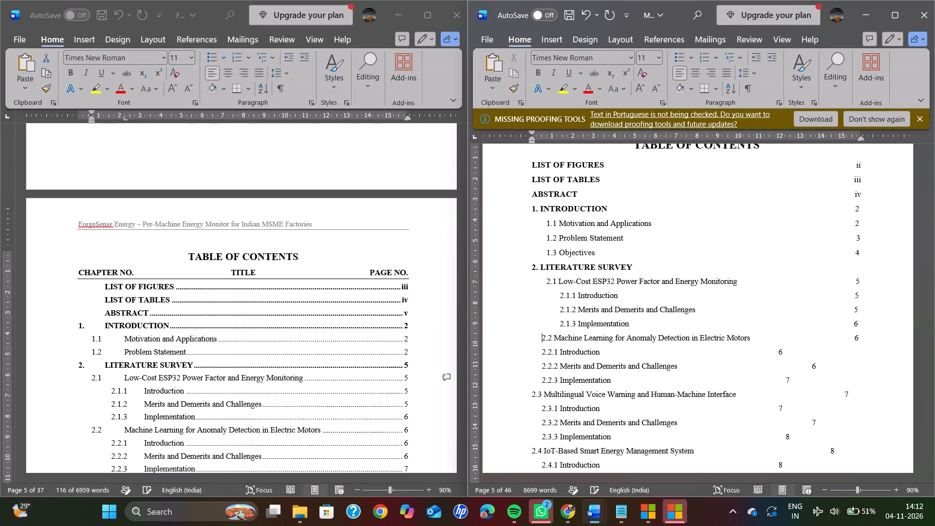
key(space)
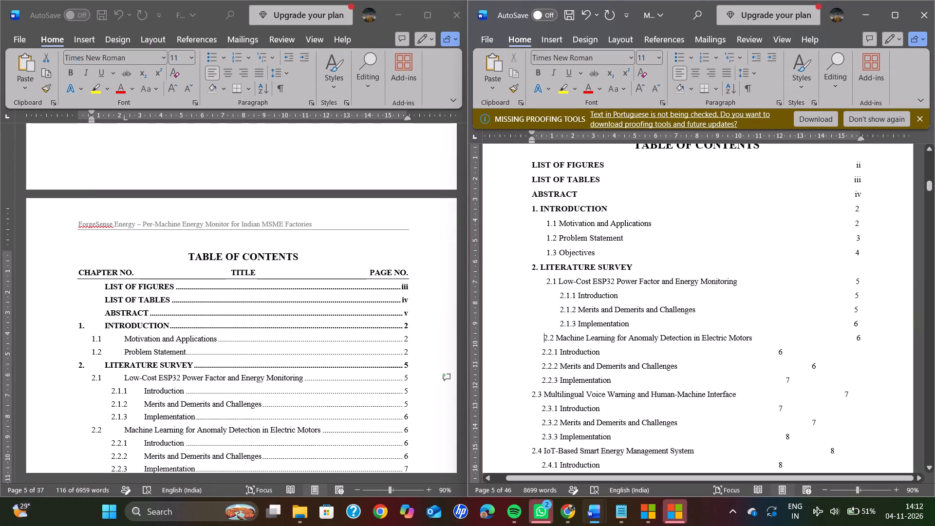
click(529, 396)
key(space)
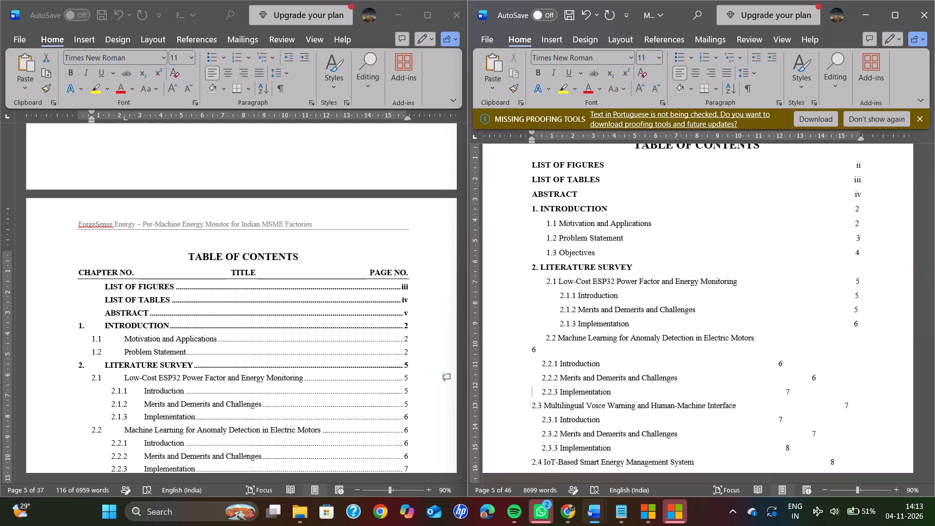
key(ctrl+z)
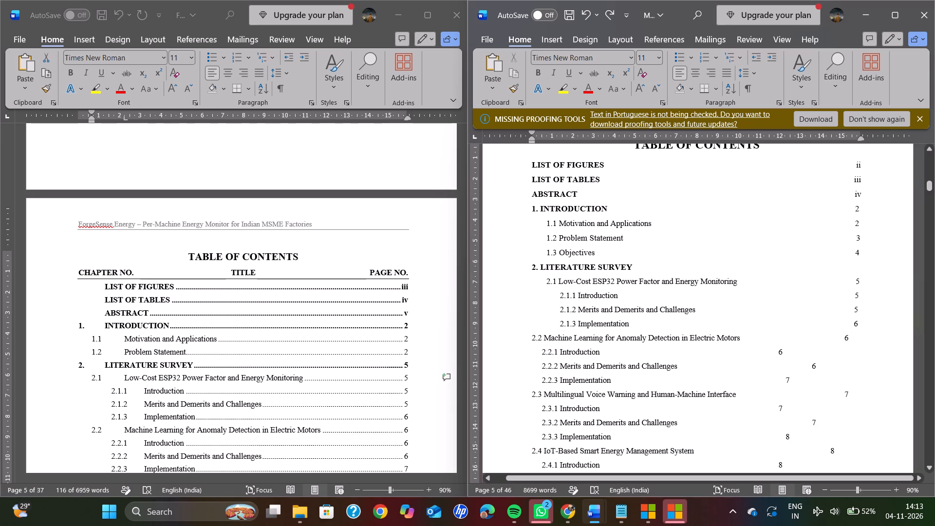
Indent the 2.2 Machine Learning for Anomaly Detection heading with eight leading spaces.
key(space)
key(space)
key(space)
key(space)
key(space)
key(space)
key(space)
key(space)
key(space)
key(space)
key(space)
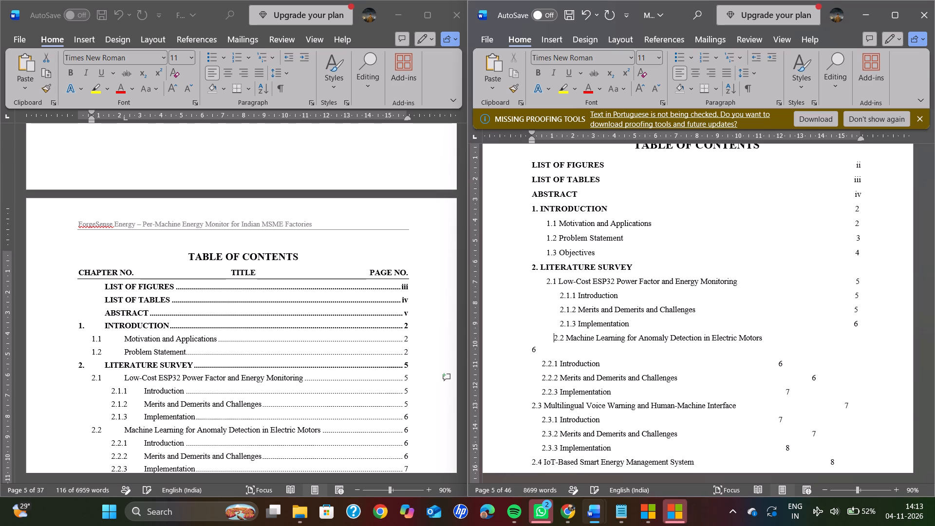
key(BackSpace)
key(BackSpace)
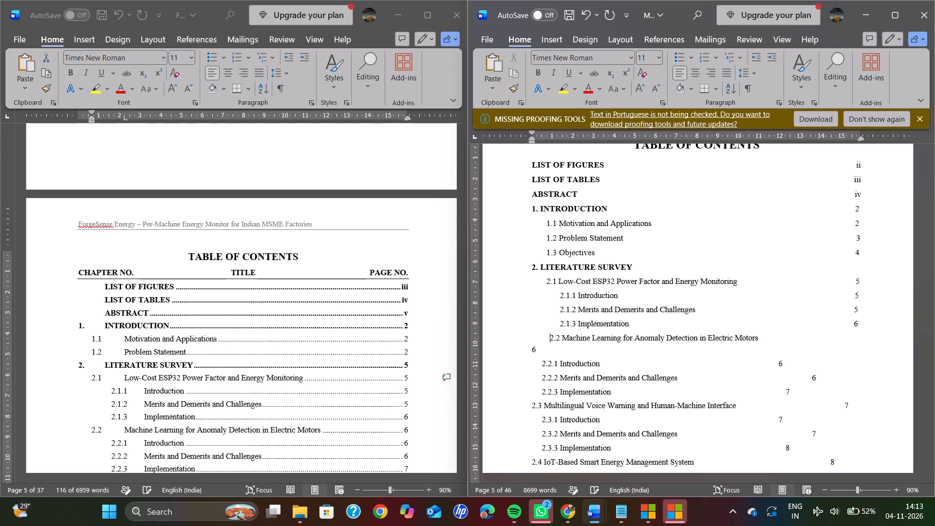
key(BackSpace)
Compare the 2.2 heading's indent with the 2.1 heading and remove one leading space so they line up.
key(Up)
key(Up)
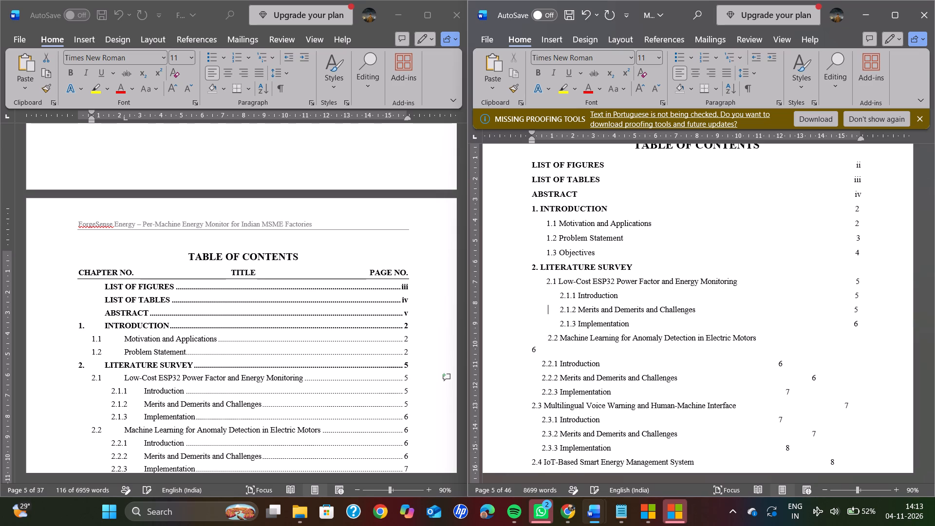
key(Up)
key(Up)
key(Down)
key(Up)
key(Down)
key(Left)
key(Up)
key(Down)
key(Down)
key(Down)
key(Down)
key(Right)
key(BackSpace)
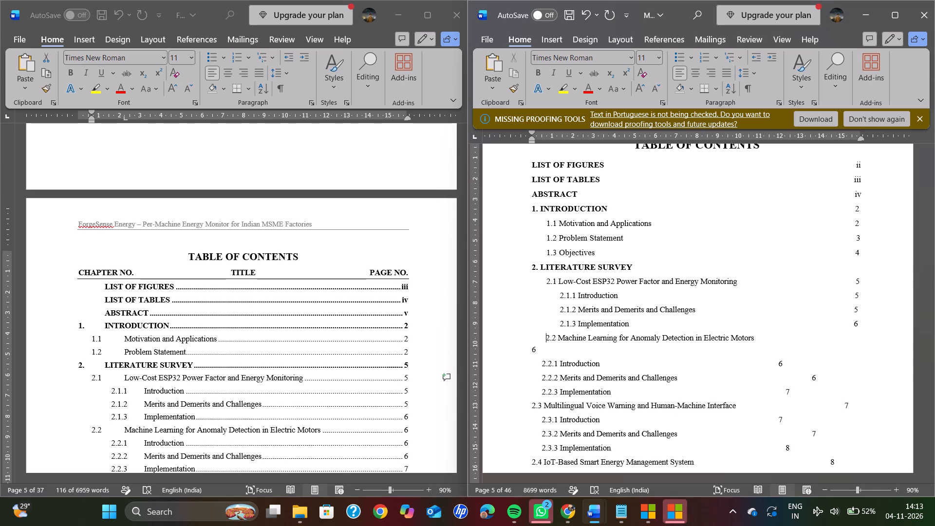
Delete two more spaces from the gap before the page number of the 2.2 Machine Learning for Anomaly Detection heading.
key(Right)
key(Right)
key(Right)
key(Right)
key(Right)
key(Right)
key(Right)
key(Right)
key(Right)
key(Right)
key(Right)
key(Right)
key(Right)
key(Right)
key(Right)
key(Right)
key(Right)
key(Right)
key(Right)
key(Right)
key(BackSpace)
key(BackSpace)
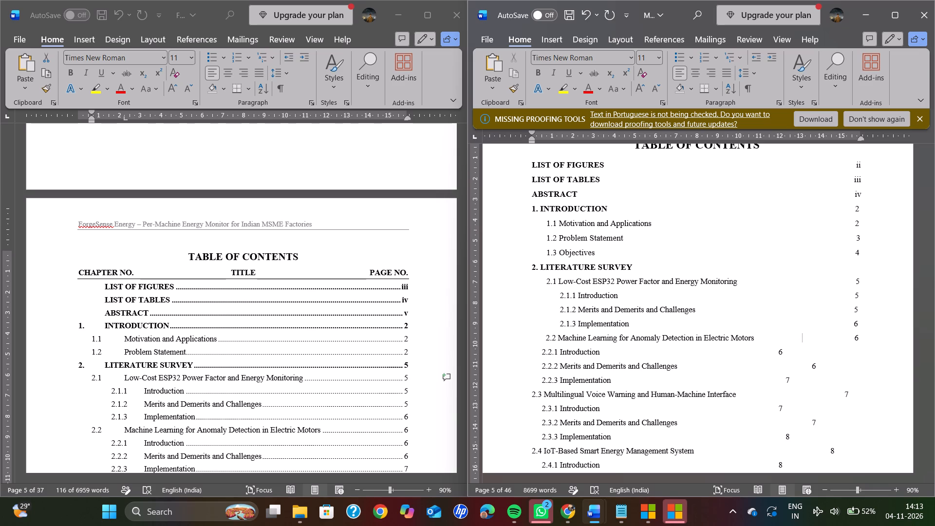
Indent the 2.2.1 Introduction entry with nine leading spaces, checking it against the indent of the 2.1.3 Implementation entry.
click(541, 351)
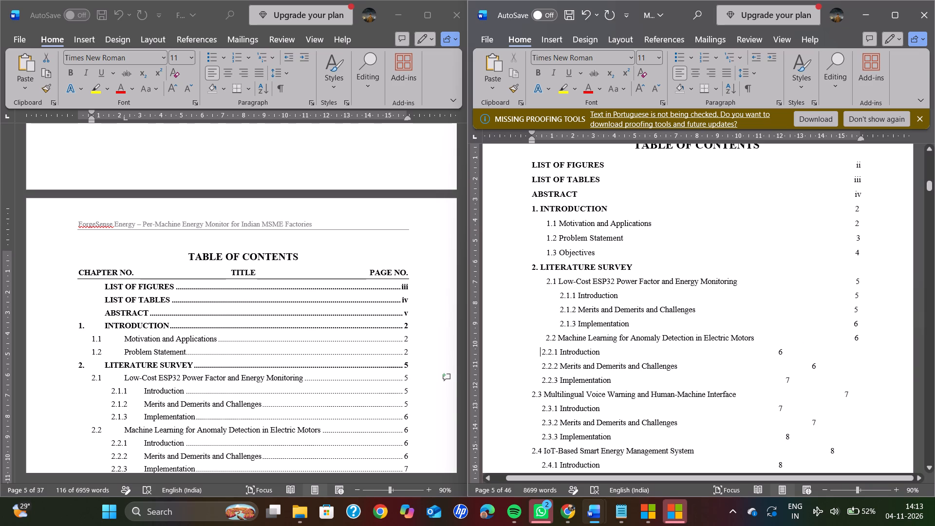
key(space)
key(space)
key(space)
key(space)
key(space)
key(space)
key(space)
key(space)
key(space)
key(space)
key(space)
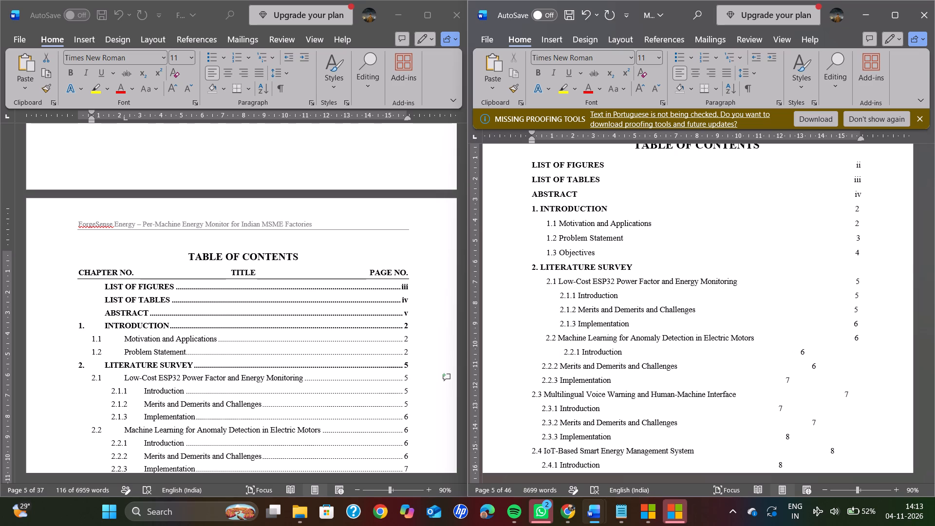
key(BackSpace)
key(BackSpace)
key(Up)
key(Up)
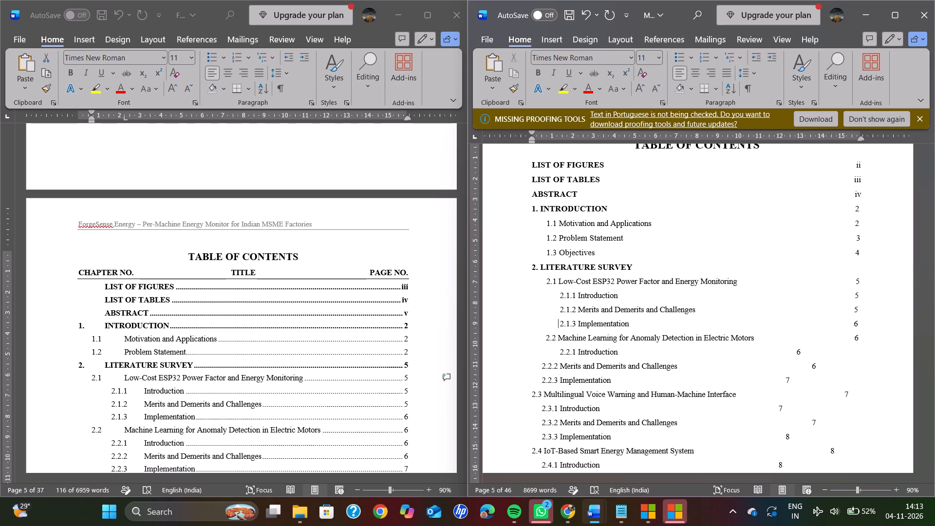
key(Right)
key(Down)
key(Down)
key(Down)
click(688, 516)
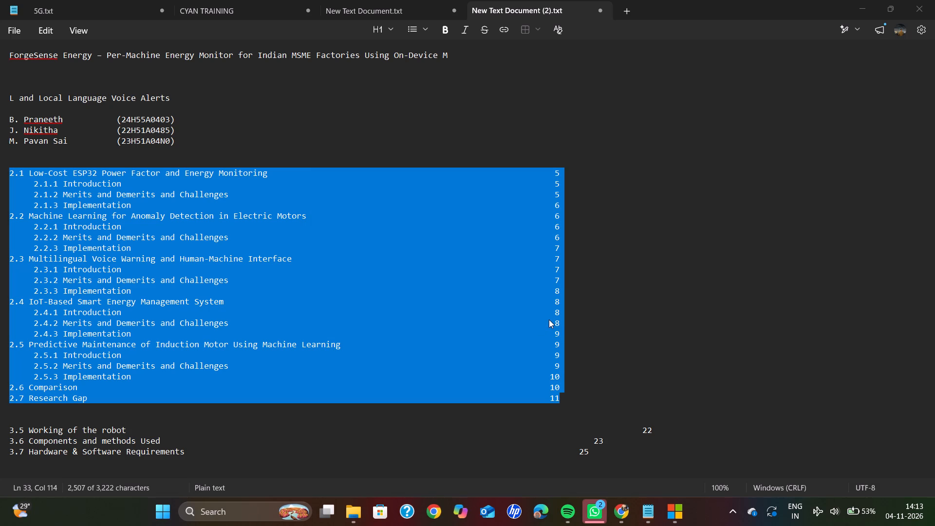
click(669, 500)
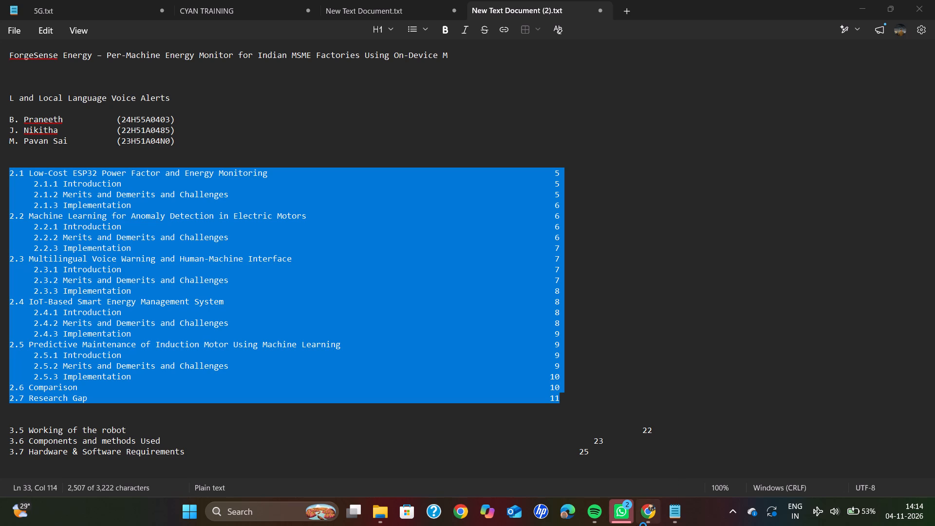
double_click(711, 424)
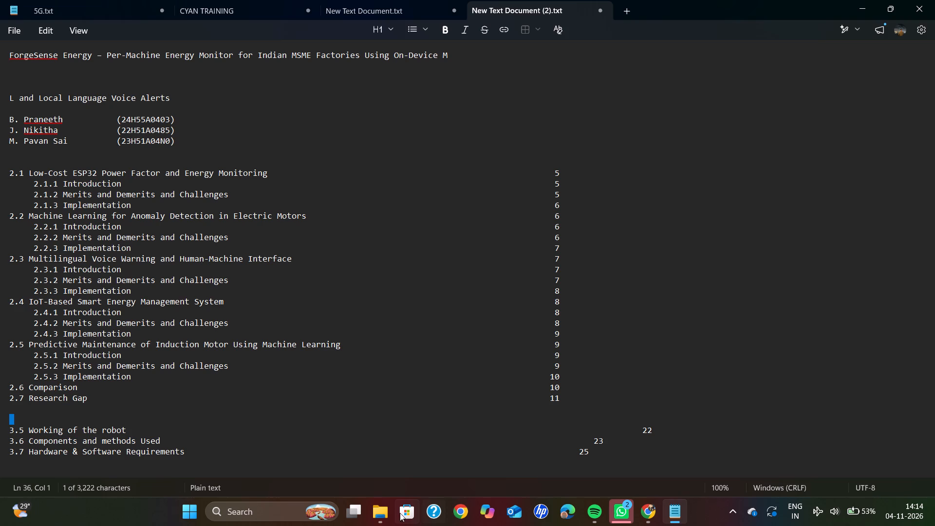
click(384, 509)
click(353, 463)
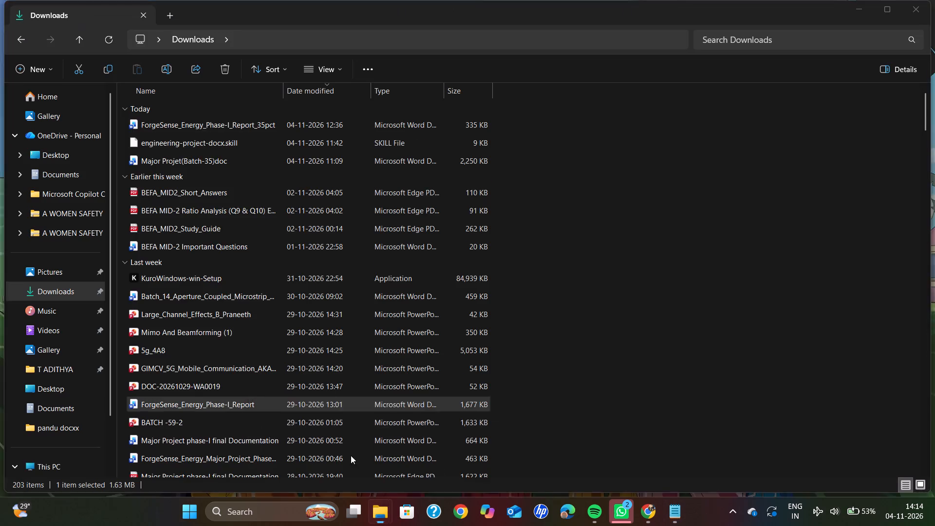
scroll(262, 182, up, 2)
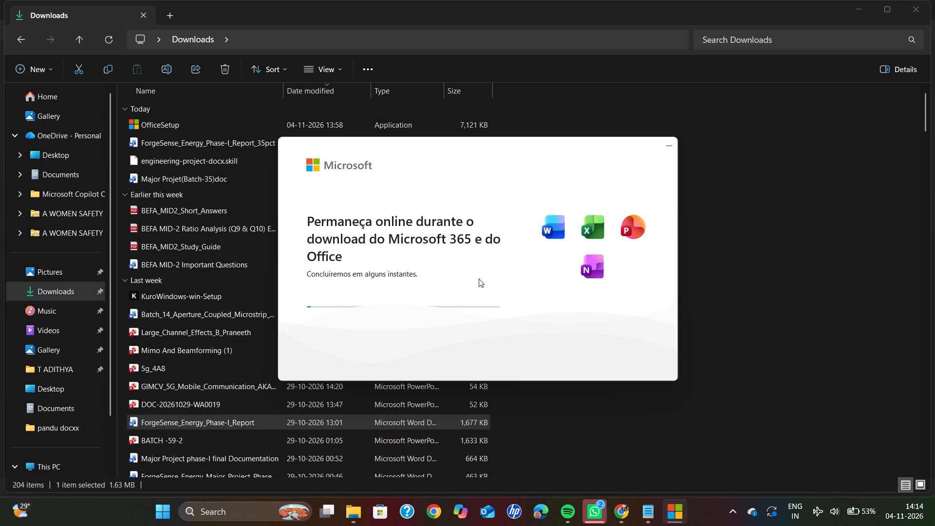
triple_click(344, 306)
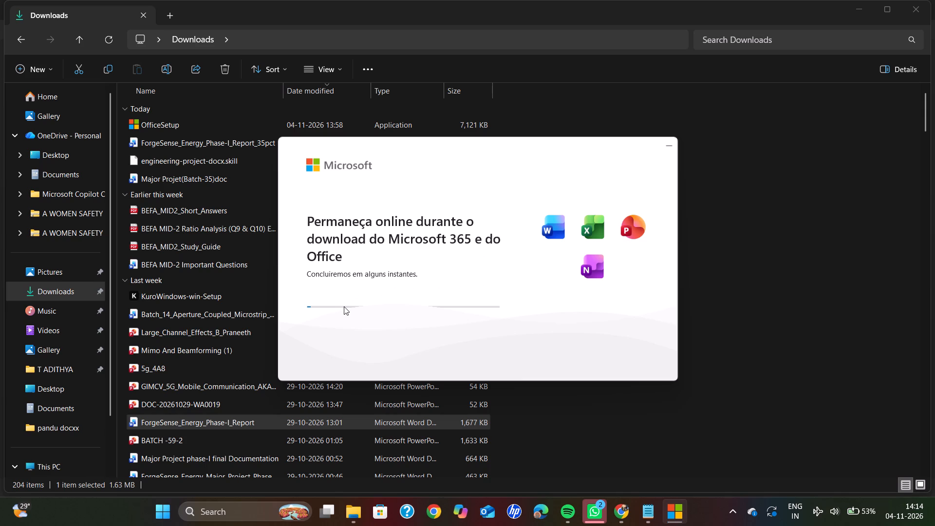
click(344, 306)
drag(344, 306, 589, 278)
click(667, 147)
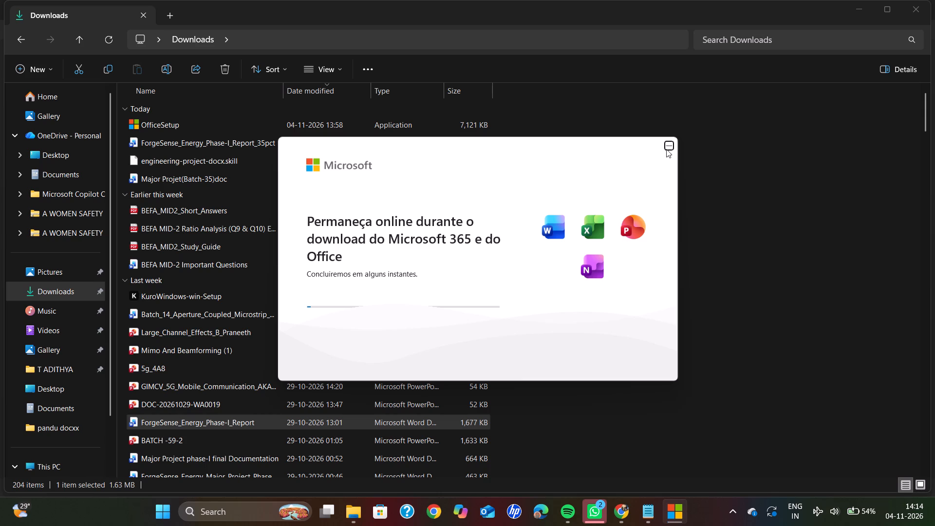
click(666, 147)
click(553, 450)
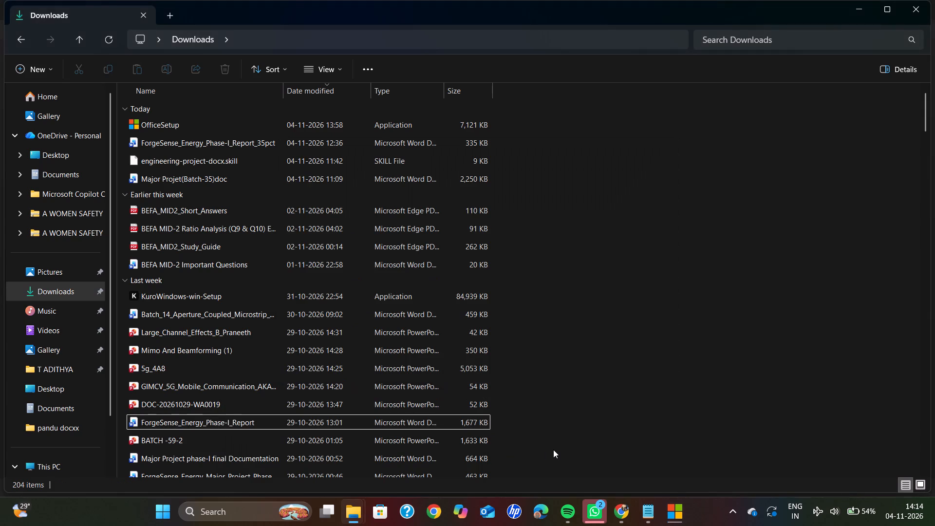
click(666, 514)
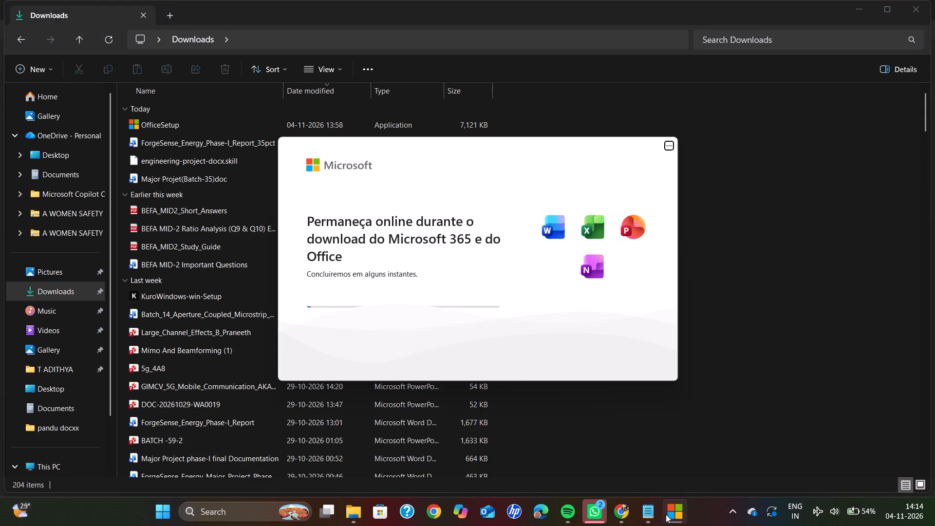
Switch to File Explorer and reopen the Major Projet(Batch-35)doc report from the Downloads folder.
click(350, 518)
click(299, 462)
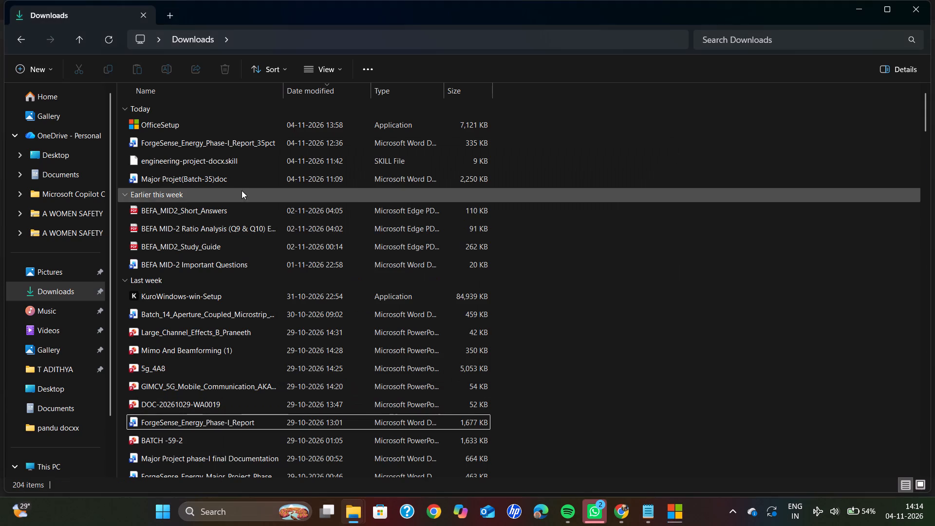
double_click(214, 173)
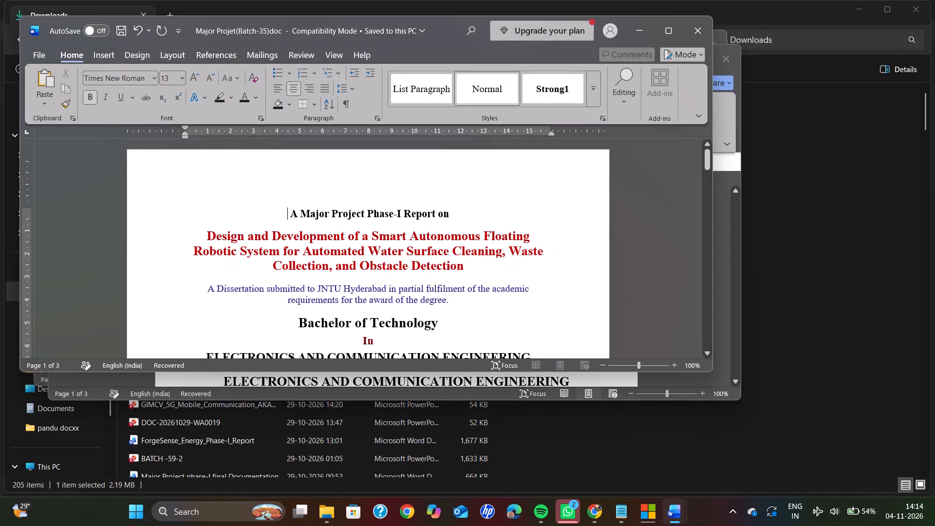
Look through the reopened Major Projet(Batch-35)doc copy to check which version it is, and close it.
scroll(472, 274, down, 3)
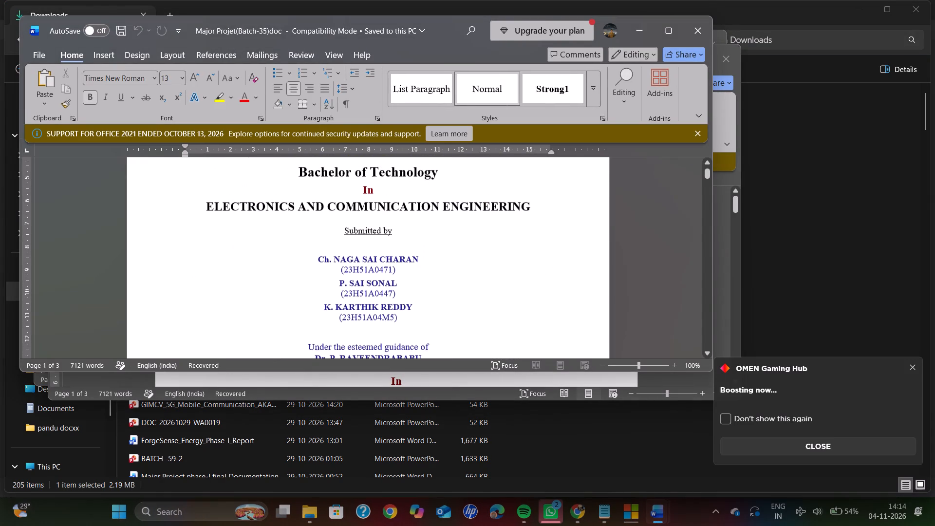
scroll(472, 274, down, 1)
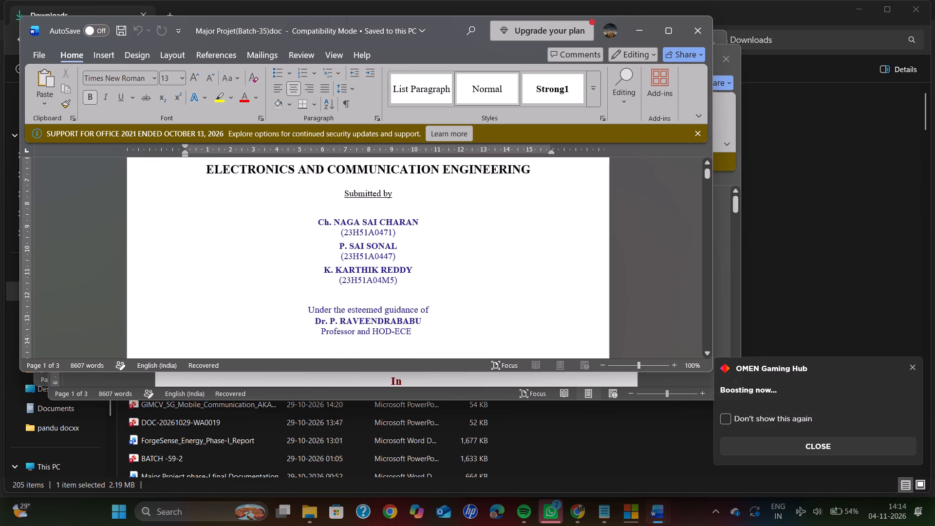
ctrl+scroll(472, 274, down, 3)
scroll(472, 274, down, 2)
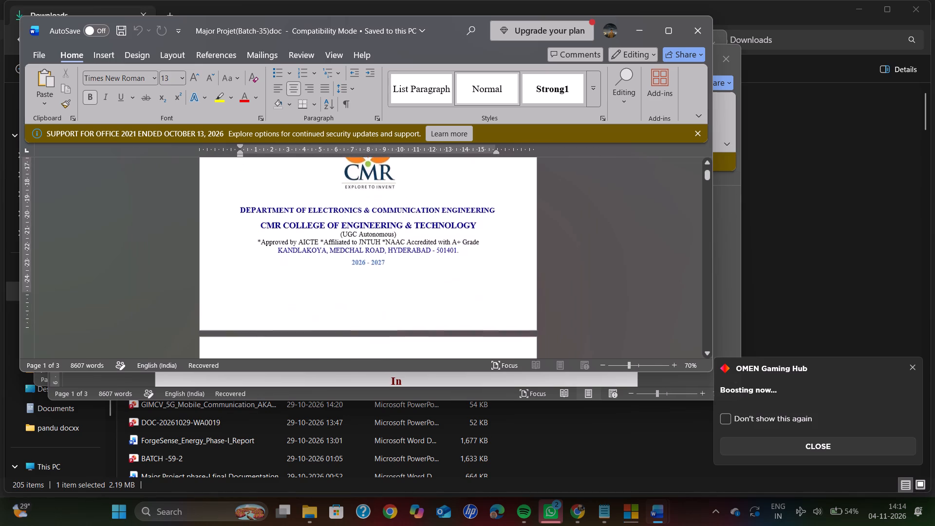
scroll(472, 274, down, 9)
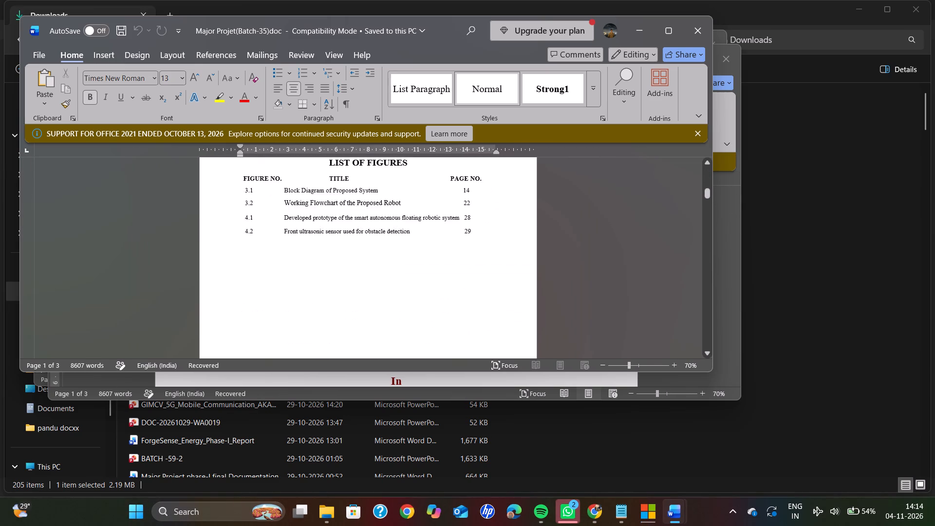
scroll(472, 274, down, 20)
scroll(472, 274, down, 4)
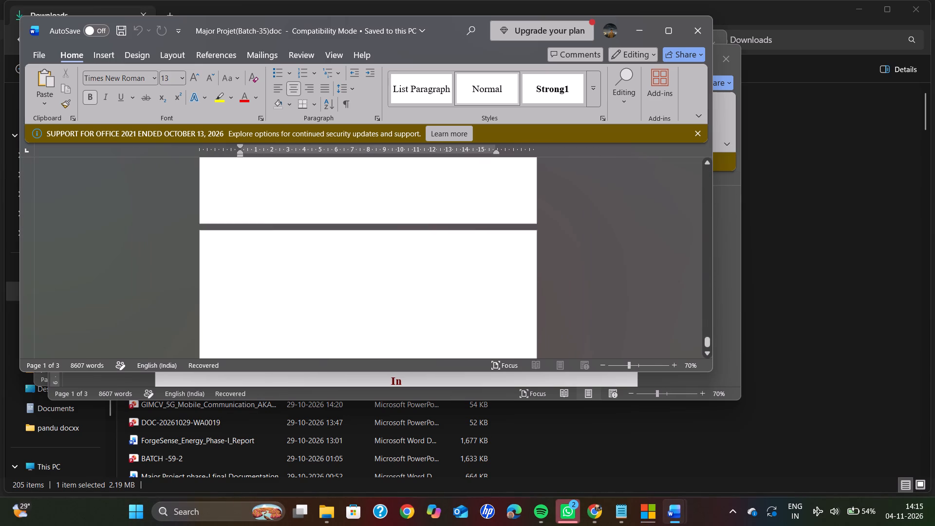
scroll(472, 274, down, 8)
scroll(472, 274, up, 9)
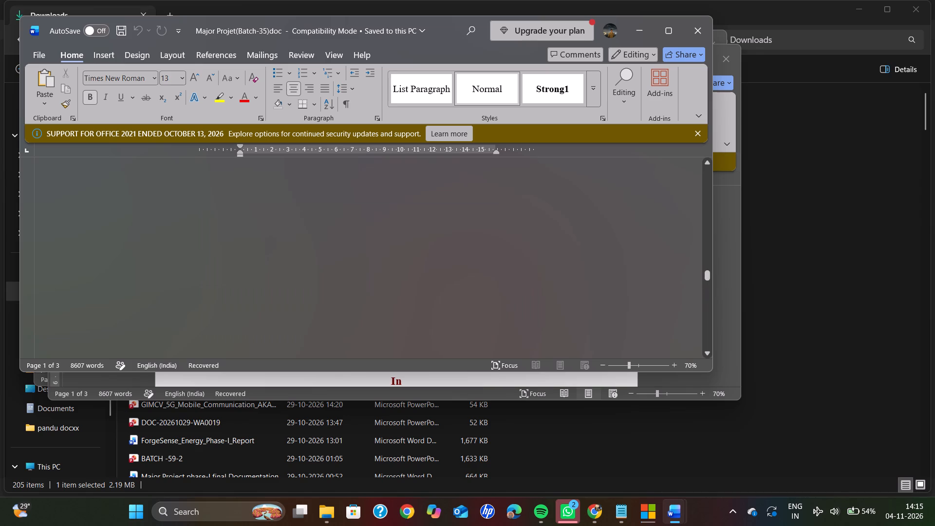
scroll(472, 274, up, 5)
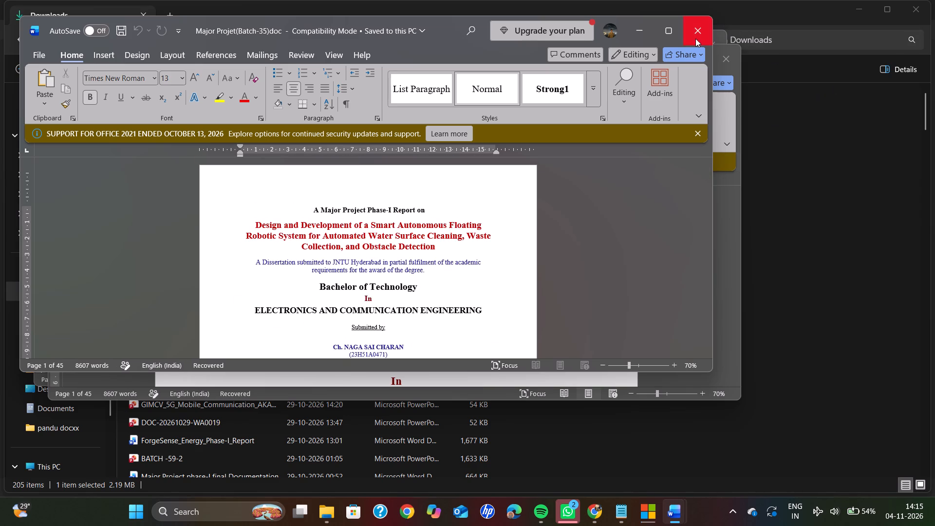
click(695, 36)
Look through the pages of the auto-recovered ForgeSense_Energy_Phase-I_Report to check that its content is intact.
scroll(488, 358, down, 1)
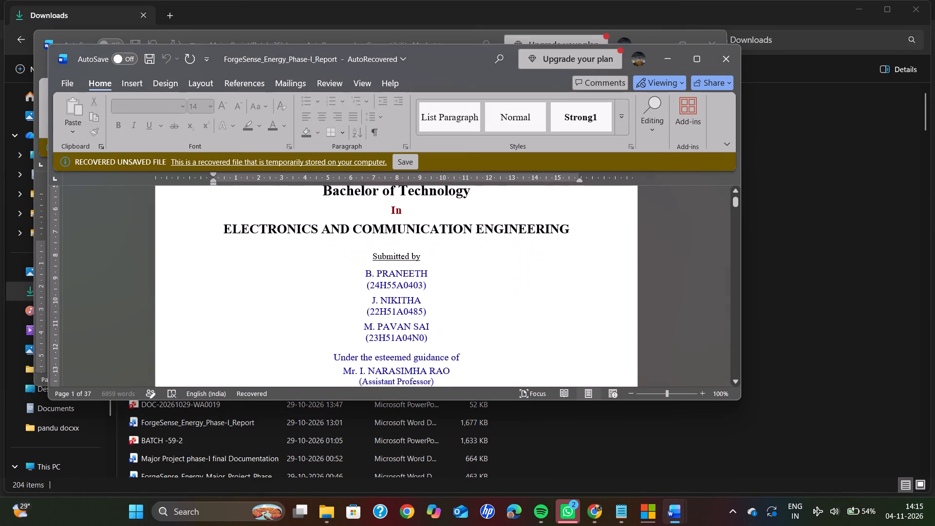
scroll(488, 358, down, 1)
ctrl+scroll(488, 358, down, 3)
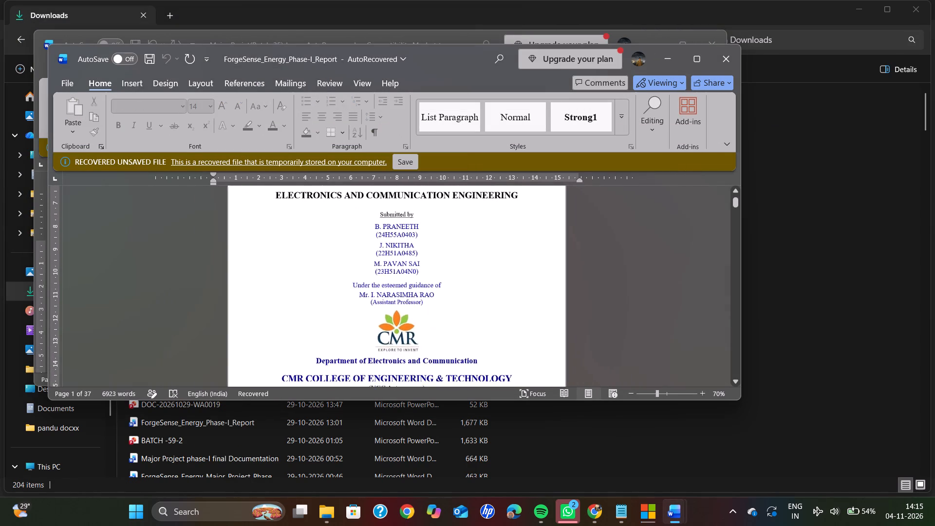
ctrl+scroll(488, 358, down, 4)
scroll(488, 358, down, 4)
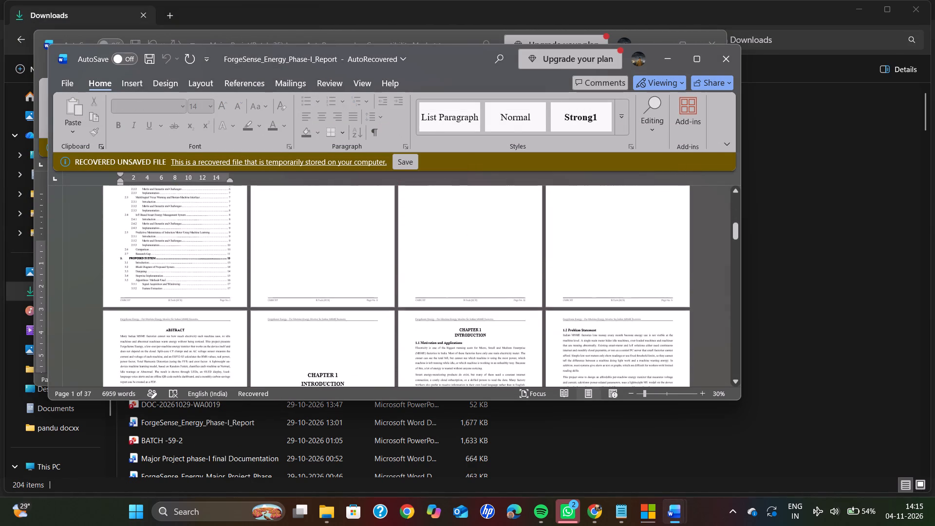
ctrl+scroll(488, 358, down, 5)
scroll(488, 358, down, 1)
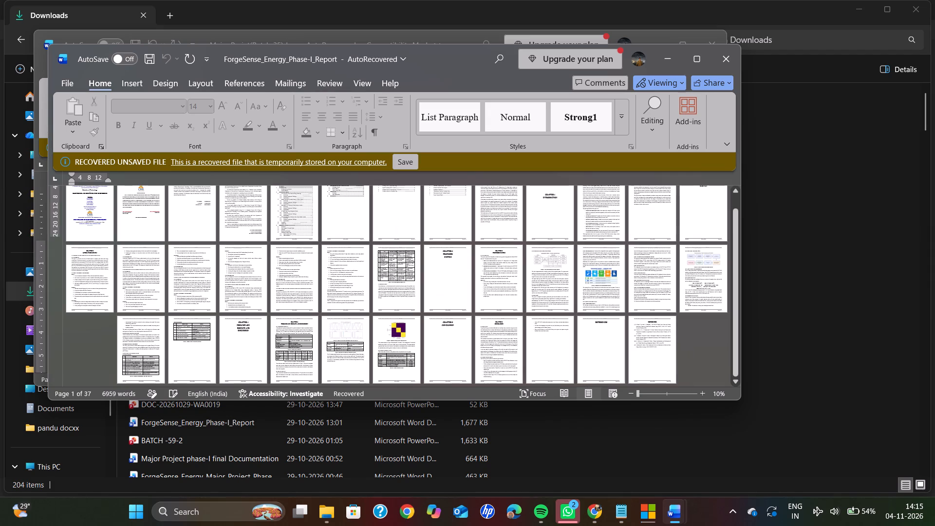
ctrl+scroll(488, 358, down, 1)
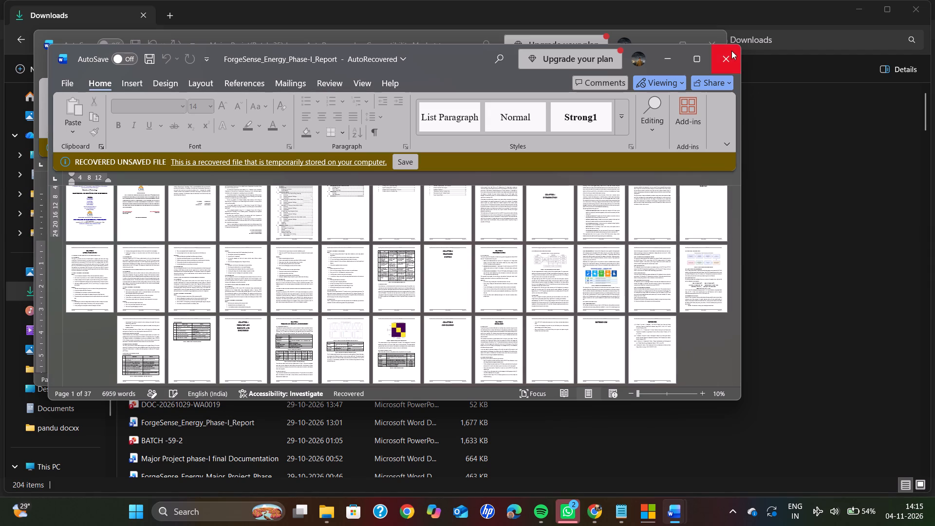
Keep the recovered ForgeSense_Energy_Phase-I_Report open and minimize it to bring forward the auto-recovered Major Projet(Batch-35)doc report.
click(729, 50)
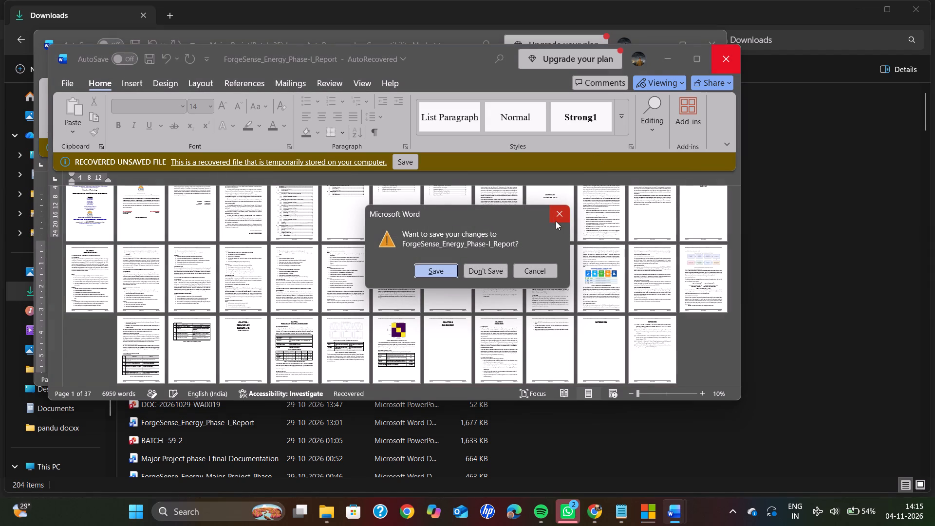
click(519, 271)
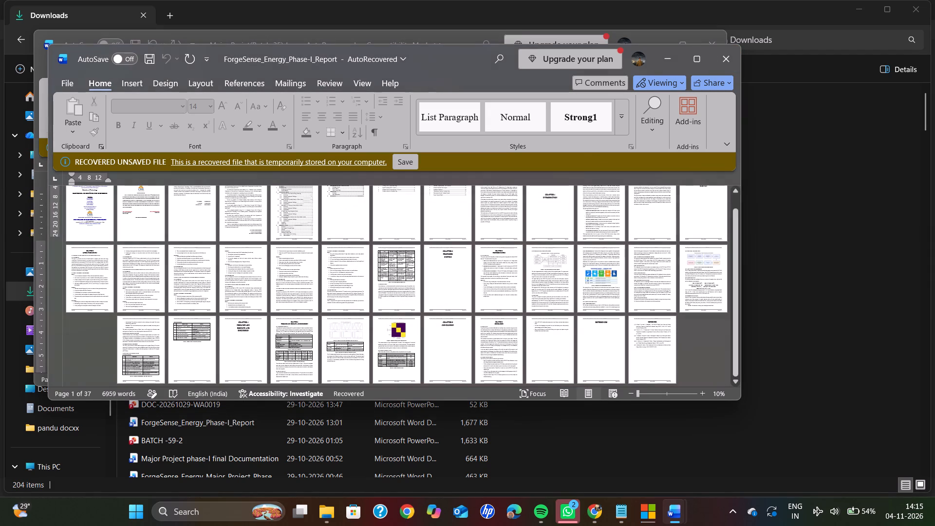
click(662, 58)
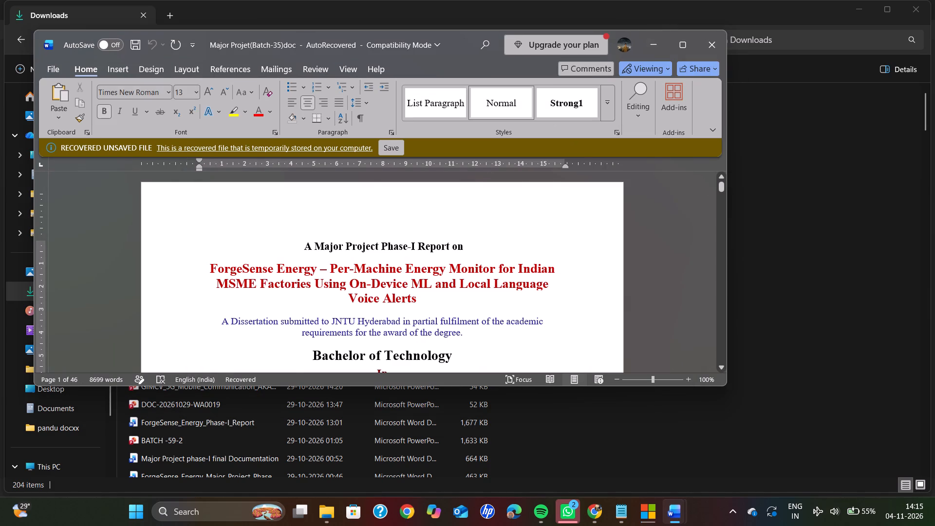
Look through the opening pages of the auto-recovered Major Projet(Batch-35)doc report to check that its content is intact.
scroll(412, 244, down, 2)
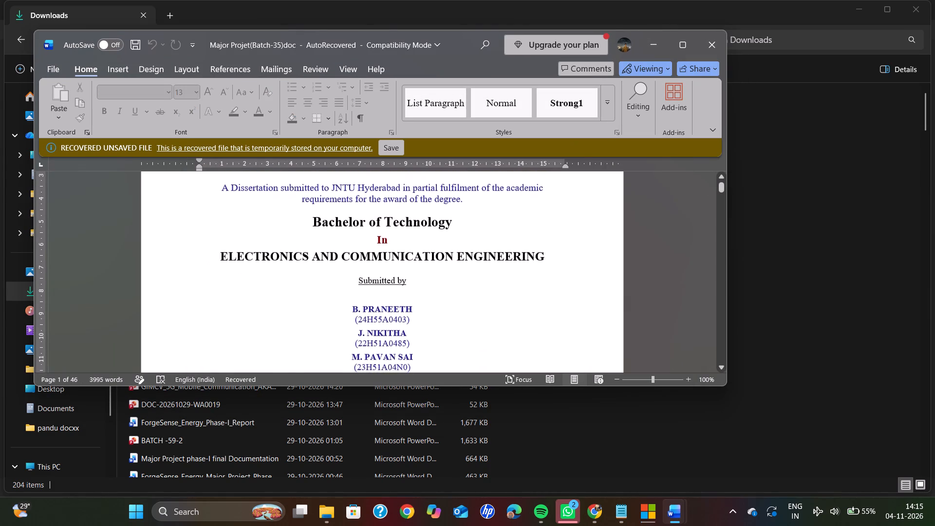
scroll(412, 244, down, 4)
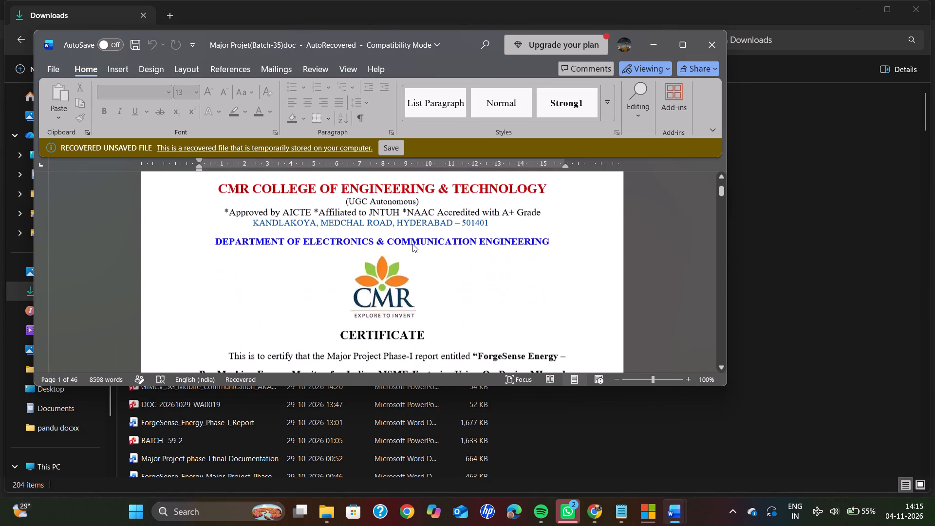
scroll(412, 244, down, 3)
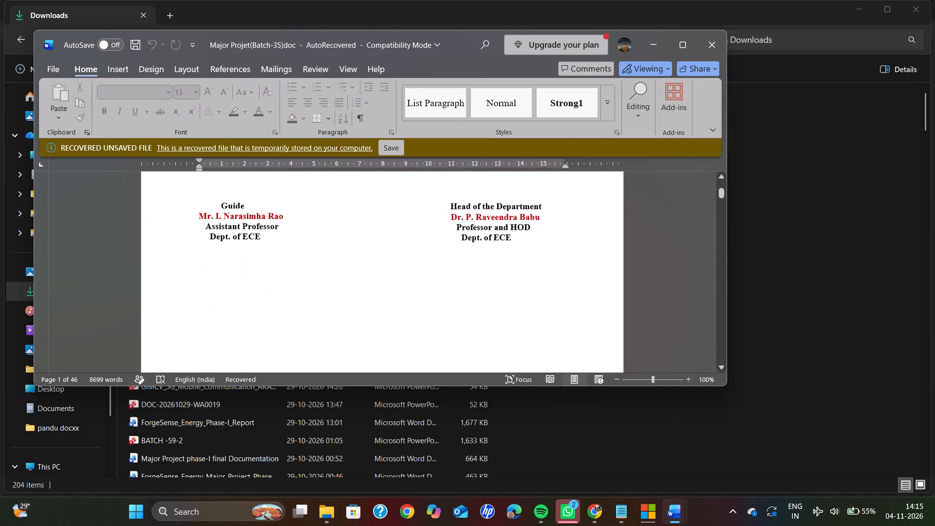
scroll(412, 244, down, 2)
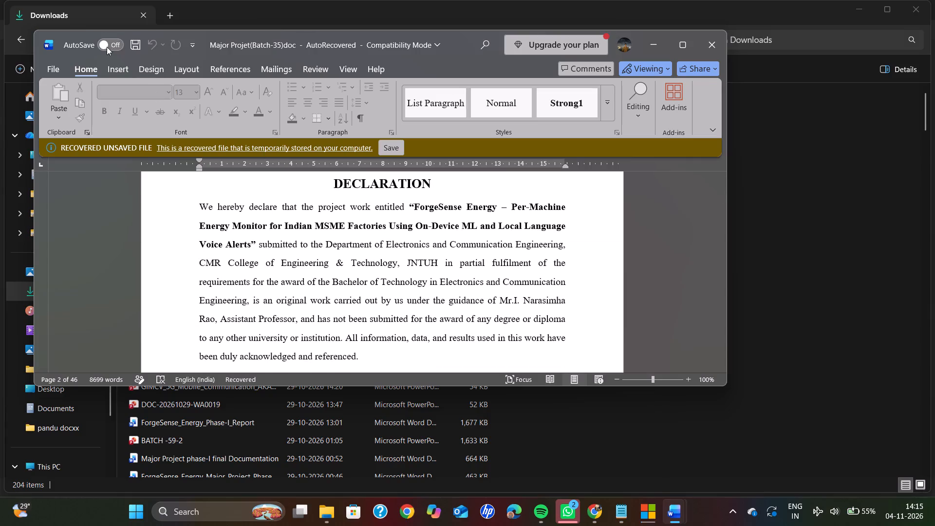
Save the auto-recovered Major Projet(Batch-35)doc report to this PC, leaving AutoSave off.
triple_click(133, 44)
click(133, 44)
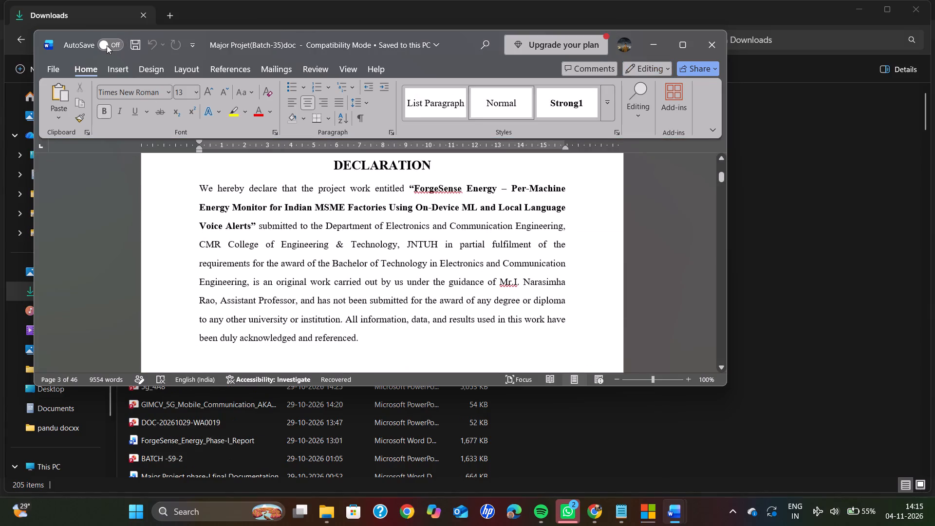
click(107, 45)
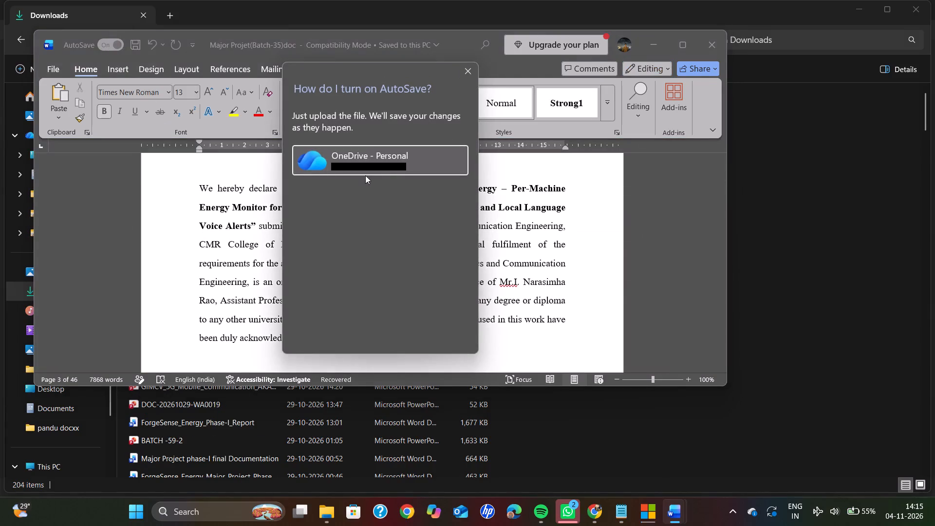
click(469, 73)
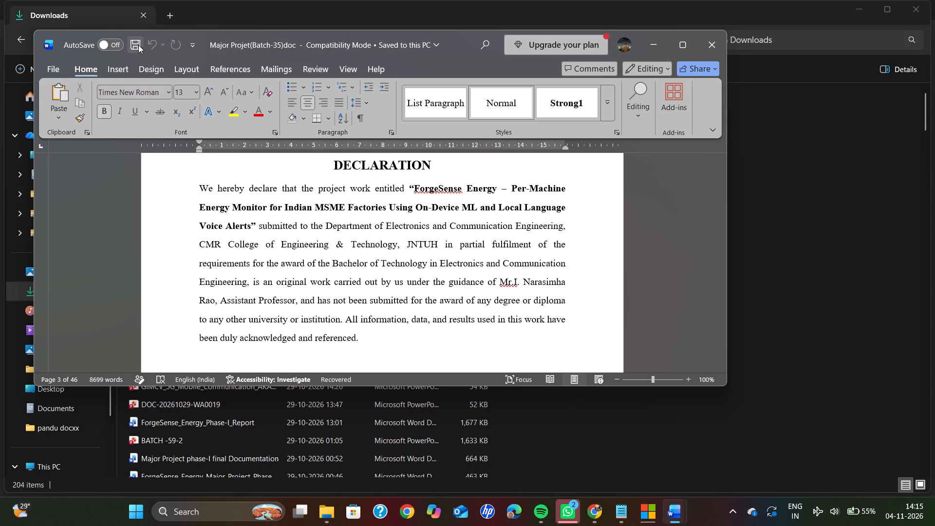
click(138, 45)
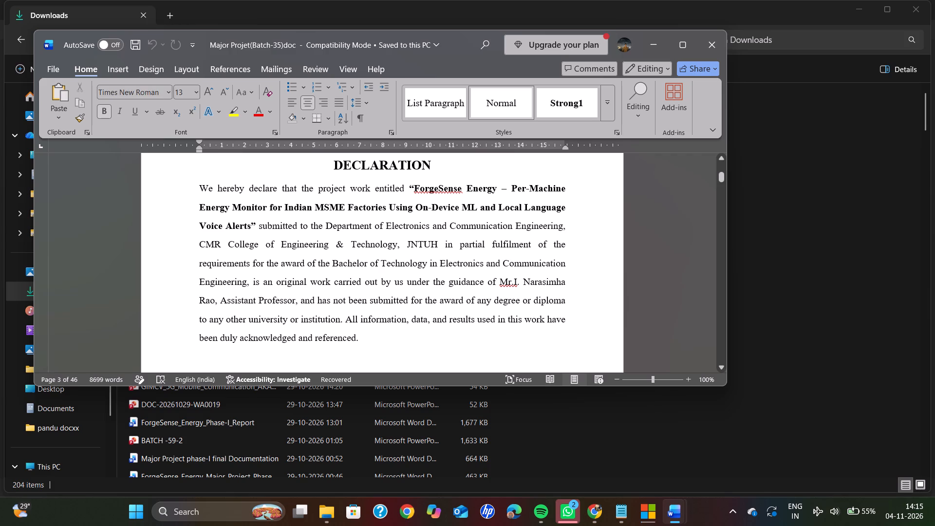
In the maximized report's table of contents, pad the 2.2.1 Introduction entry with spaces so its page number lines up with the column above.
scroll(532, 226, down, 3)
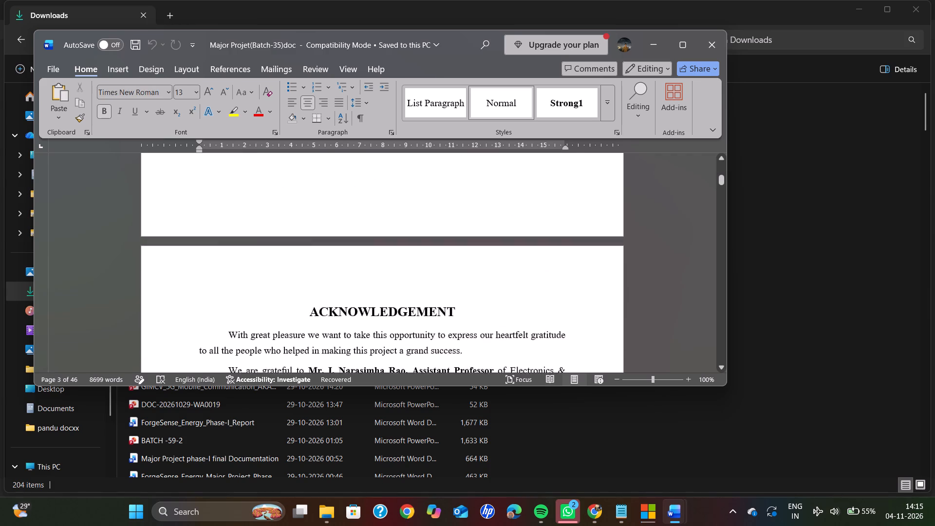
scroll(532, 226, down, 4)
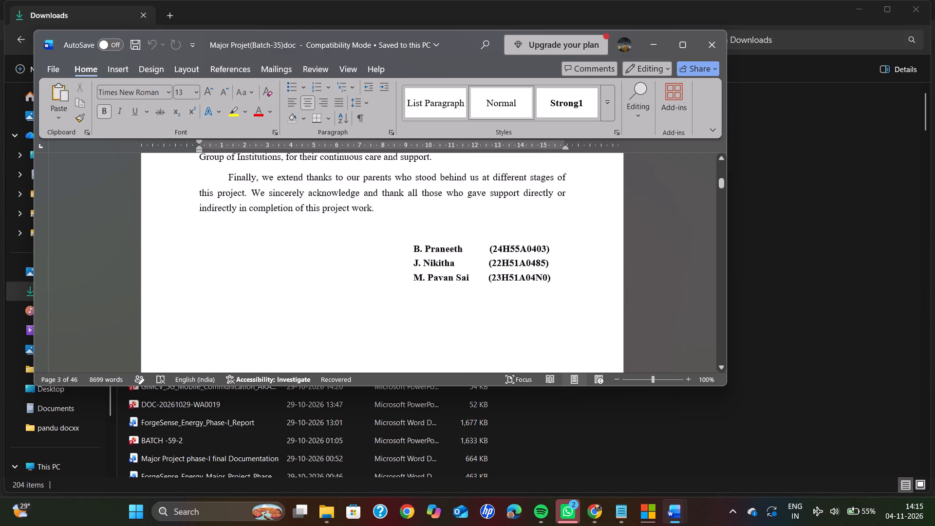
scroll(532, 226, down, 2)
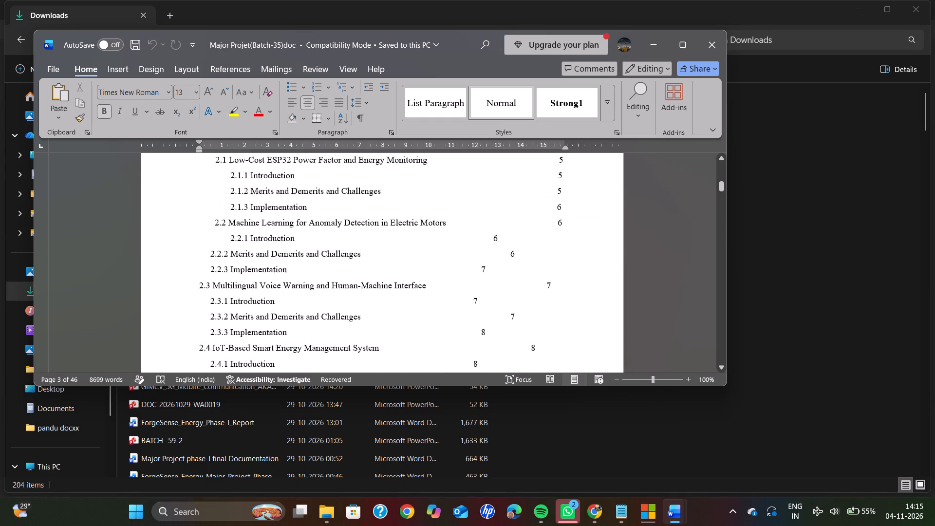
scroll(532, 226, up, 1)
click(681, 54)
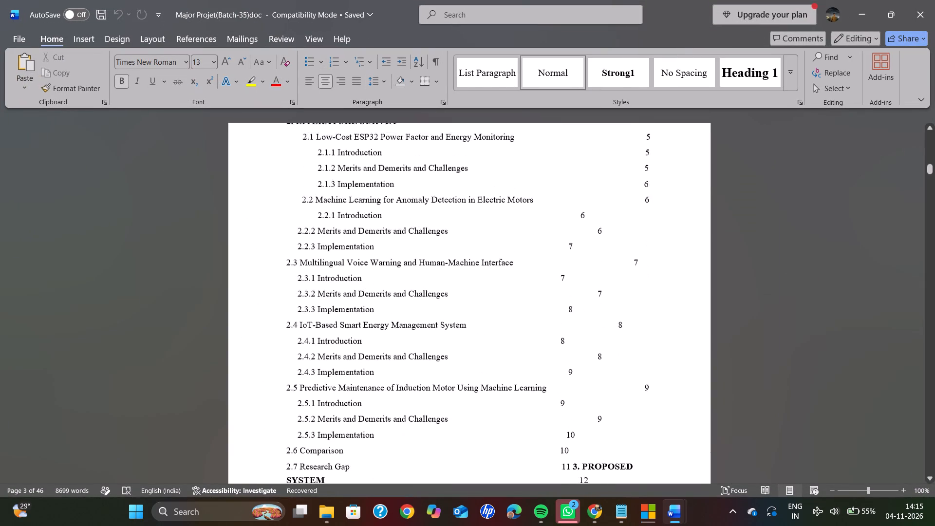
scroll(531, 321, up, 1)
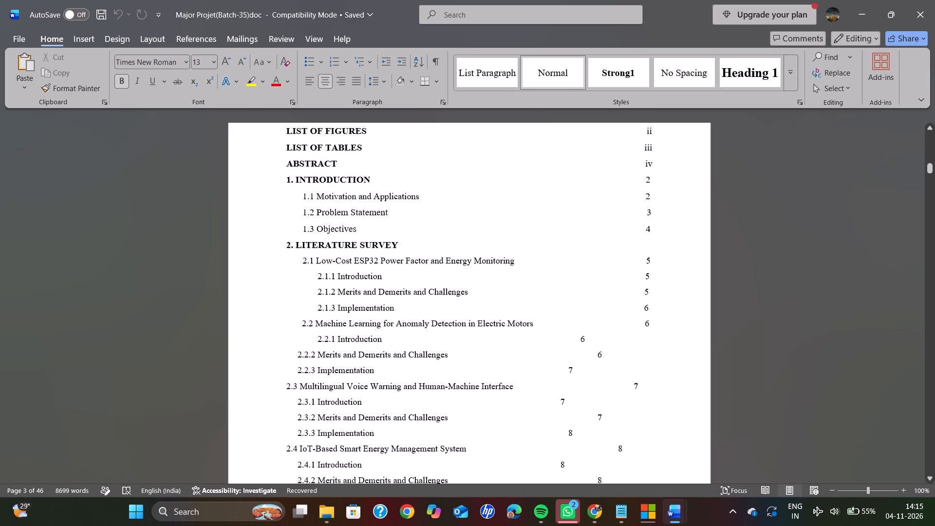
click(576, 340)
key(space)
key(space)
key(space)
key(space)
key(space)
key(space)
key(space)
key(space)
key(space)
key(space)
key(space)
key(space)
key(space)
key(space)
key(space)
key(space)
key(space)
key(space)
key(space)
key(space)
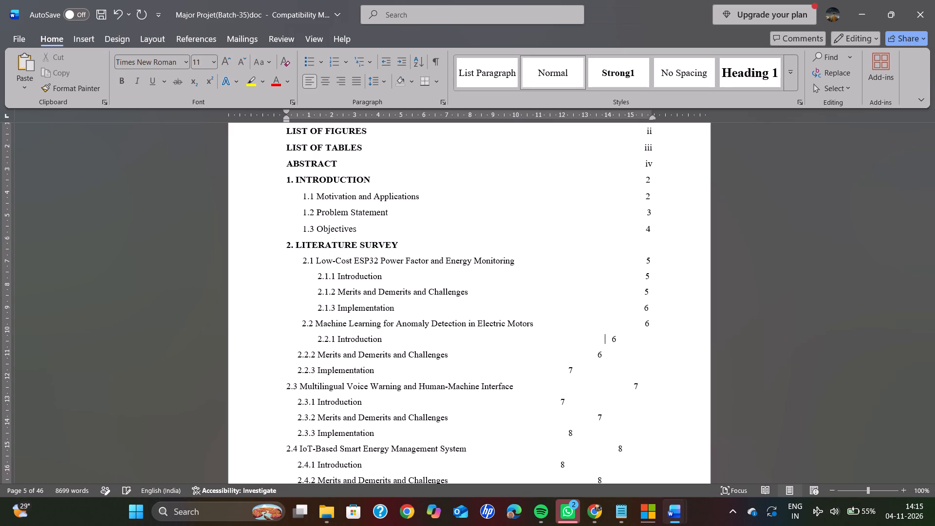
key(space)
key(space)
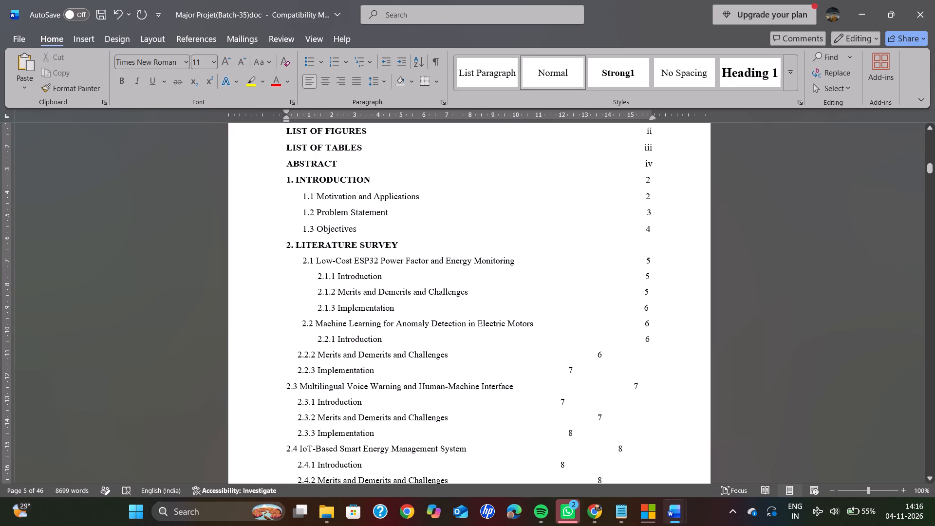
Pad the 2.2.2 Merits and Demerits and Challenges entry with spaces so its page number lines up with the page number column.
click(564, 354)
key(space)
key(space)
key(space)
key(space)
key(space)
key(space)
key(space)
key(space)
key(space)
key(space)
key(space)
key(space)
key(space)
key(space)
key(space)
key(space)
key(space)
key(space)
key(space)
key(space)
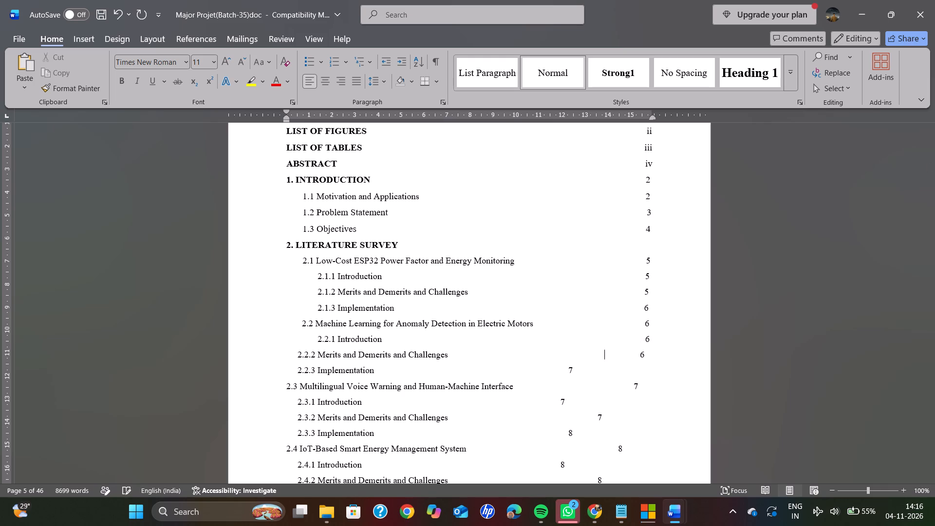
key(BackSpace)
Pad the 2.2.3 Implementation entry with spaces so its page number lines up with the page number column.
click(563, 373)
key(space)
key(space)
key(space)
key(space)
key(space)
key(space)
key(space)
key(space)
key(space)
key(space)
key(space)
key(space)
key(space)
key(space)
key(space)
key(space)
key(space)
key(space)
key(space)
key(space)
key(space)
Adjust the spacing in the 2.3 Multilingual Voice Warning and Human-Machine Interface entry so its page number lines up with the column.
click(558, 387)
key(space)
key(space)
key(space)
key(space)
key(space)
key(space)
key(space)
key(space)
key(BackSpace)
key(BackSpace)
key(BackSpace)
key(BackSpace)
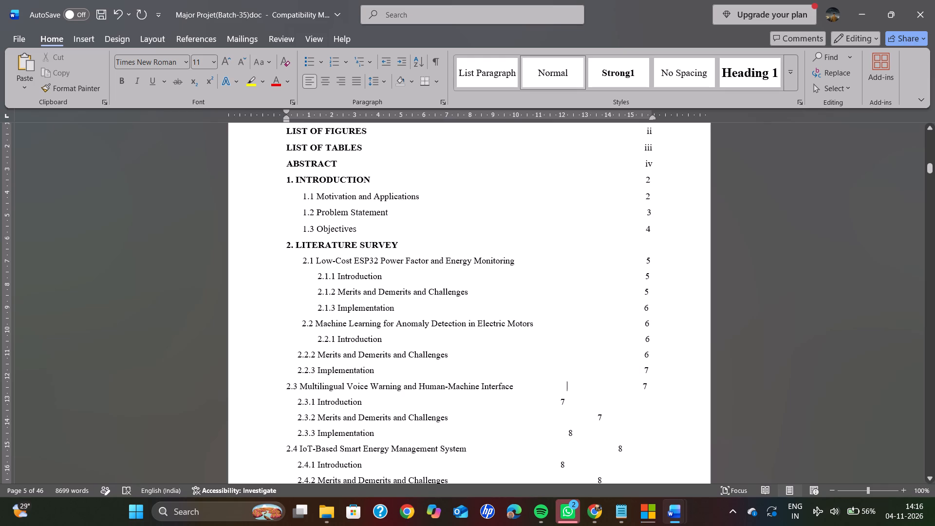
key(space)
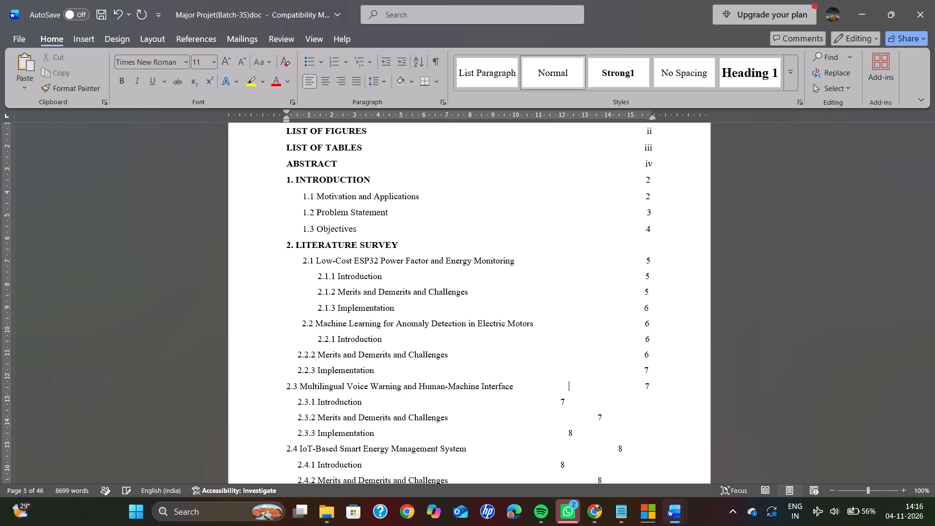